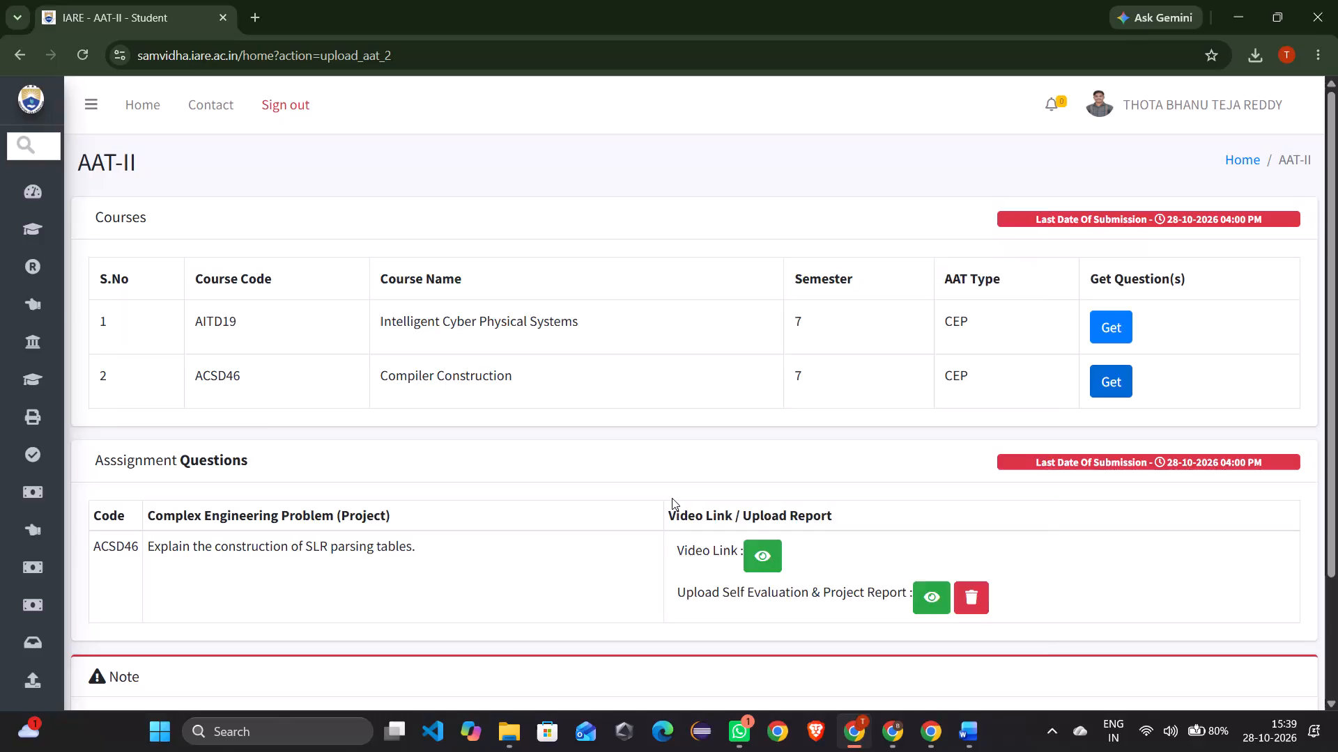
# Open the Camera app to check the webcam view and close it again.
pyautogui.write('ca')
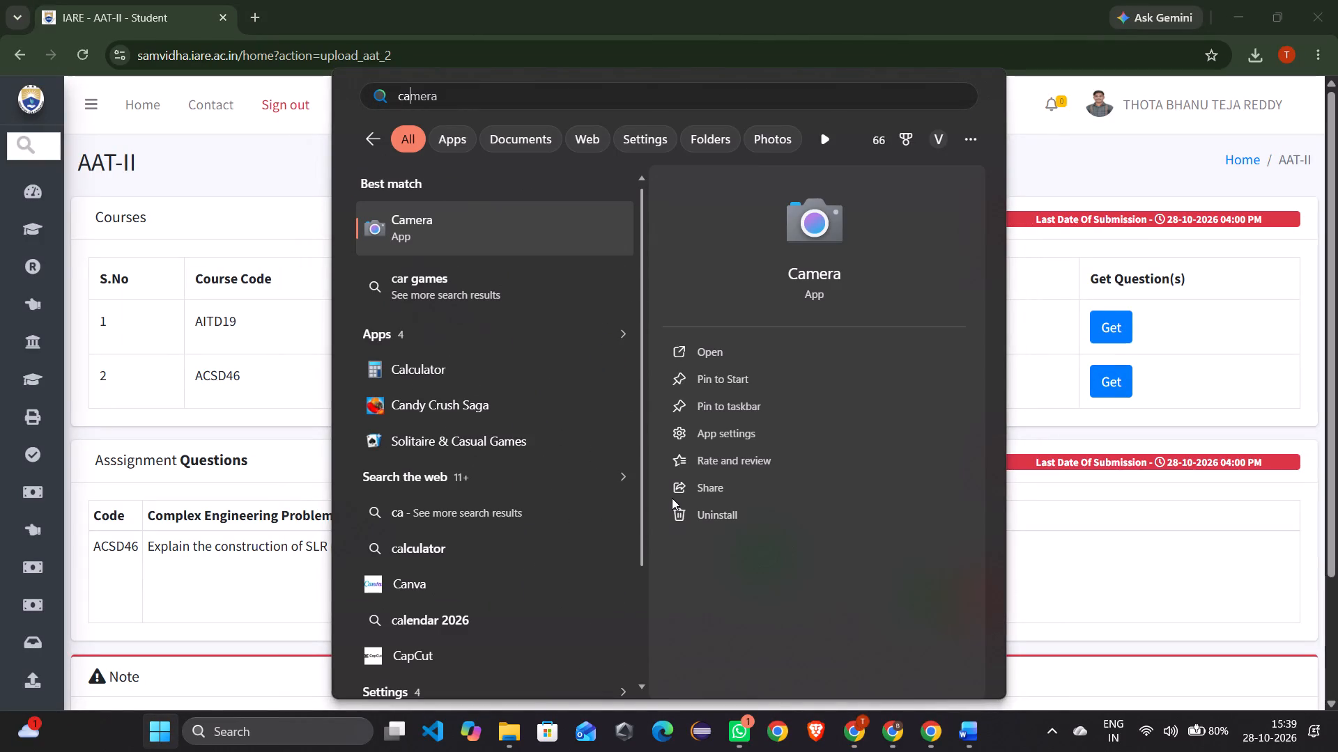
pyautogui.press('Right')
pyautogui.press('Return')
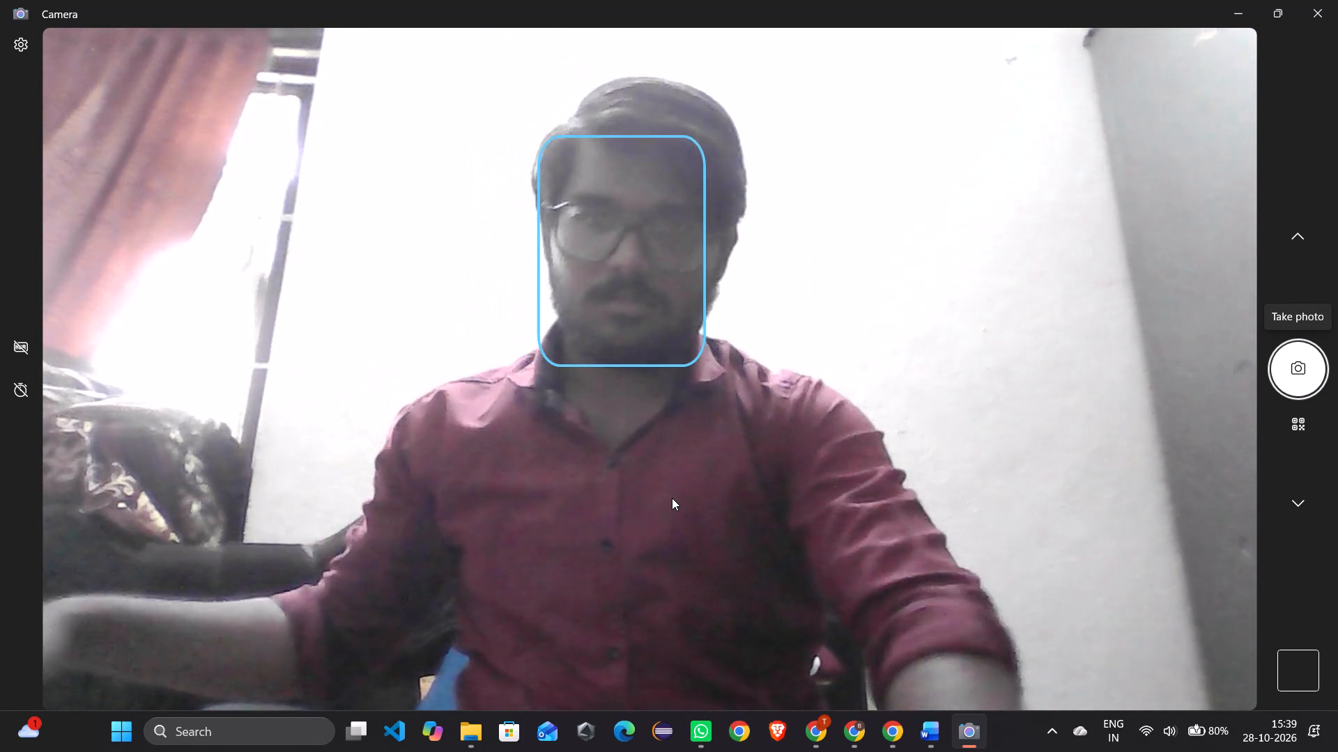
pyautogui.click(1337, 0)
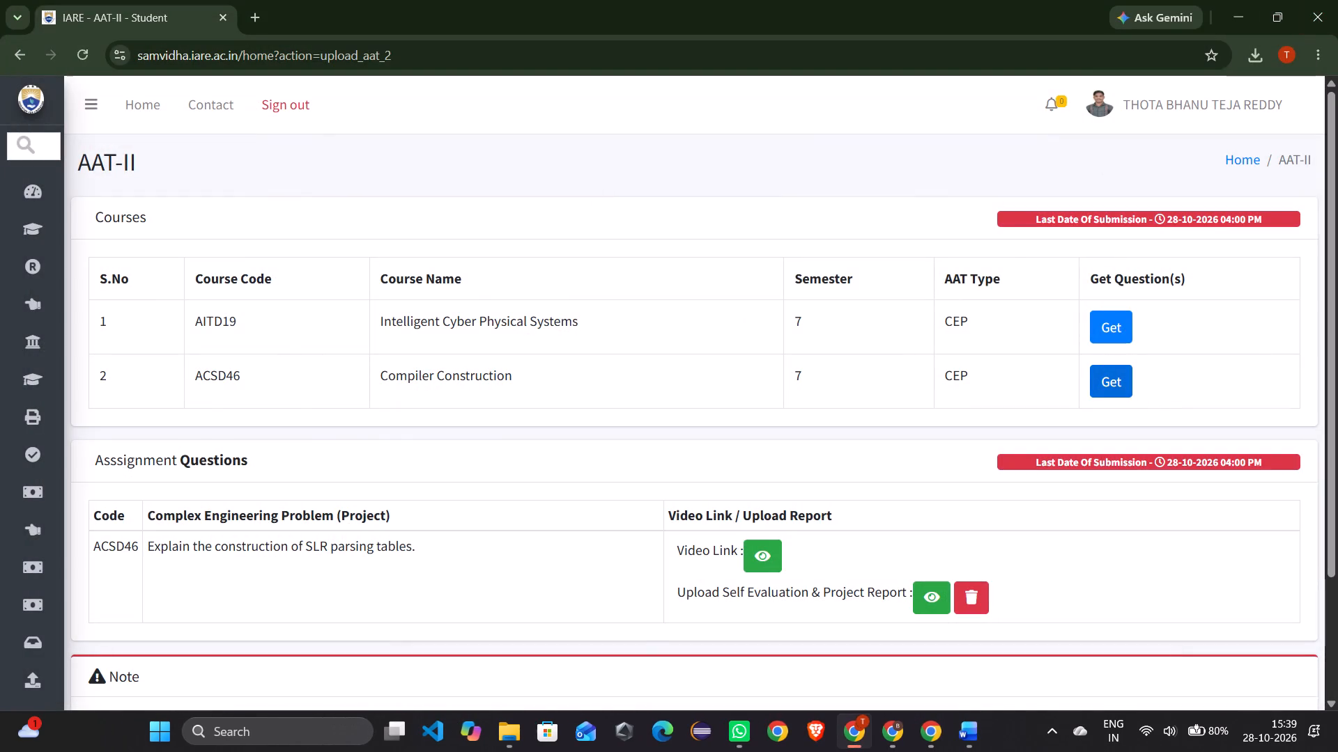
# Open the icps presentation from the 7th sem aat-2 folder in File Explorer.
pyautogui.click(509, 731)
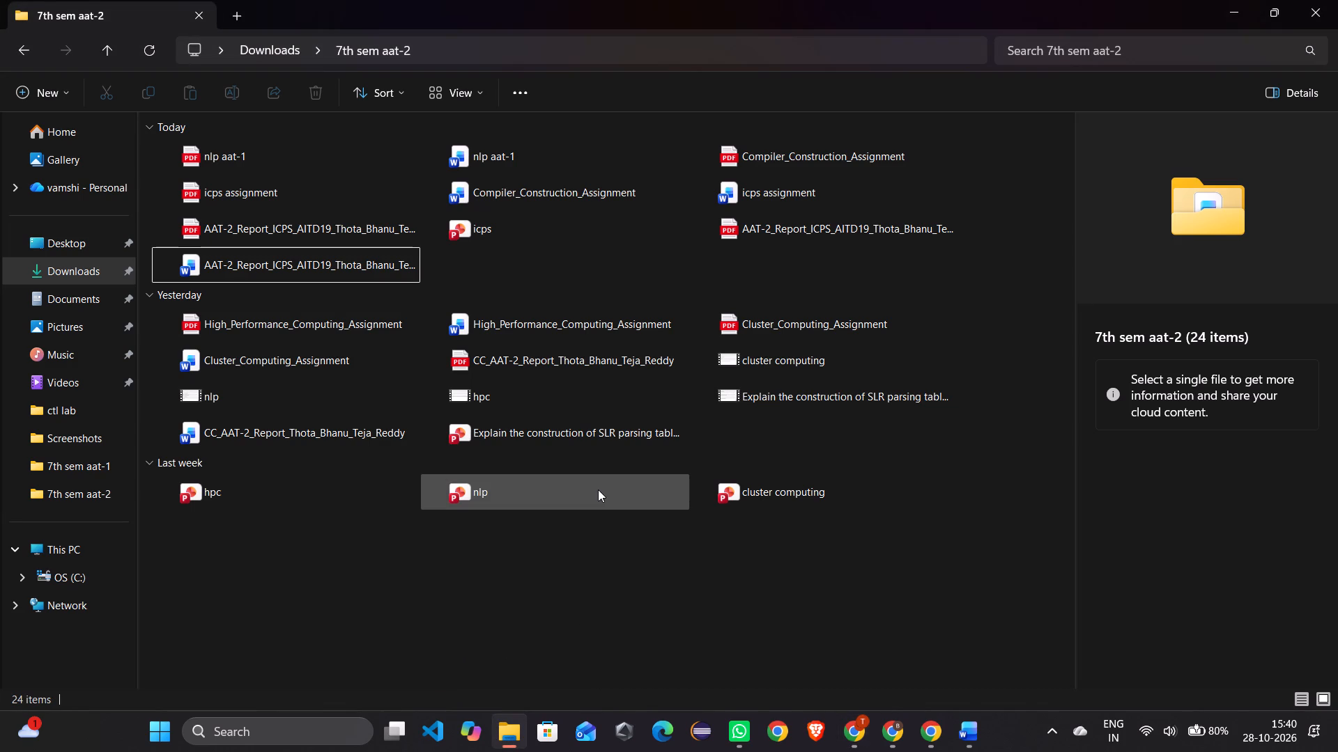
pyautogui.doubleClick(531, 227)
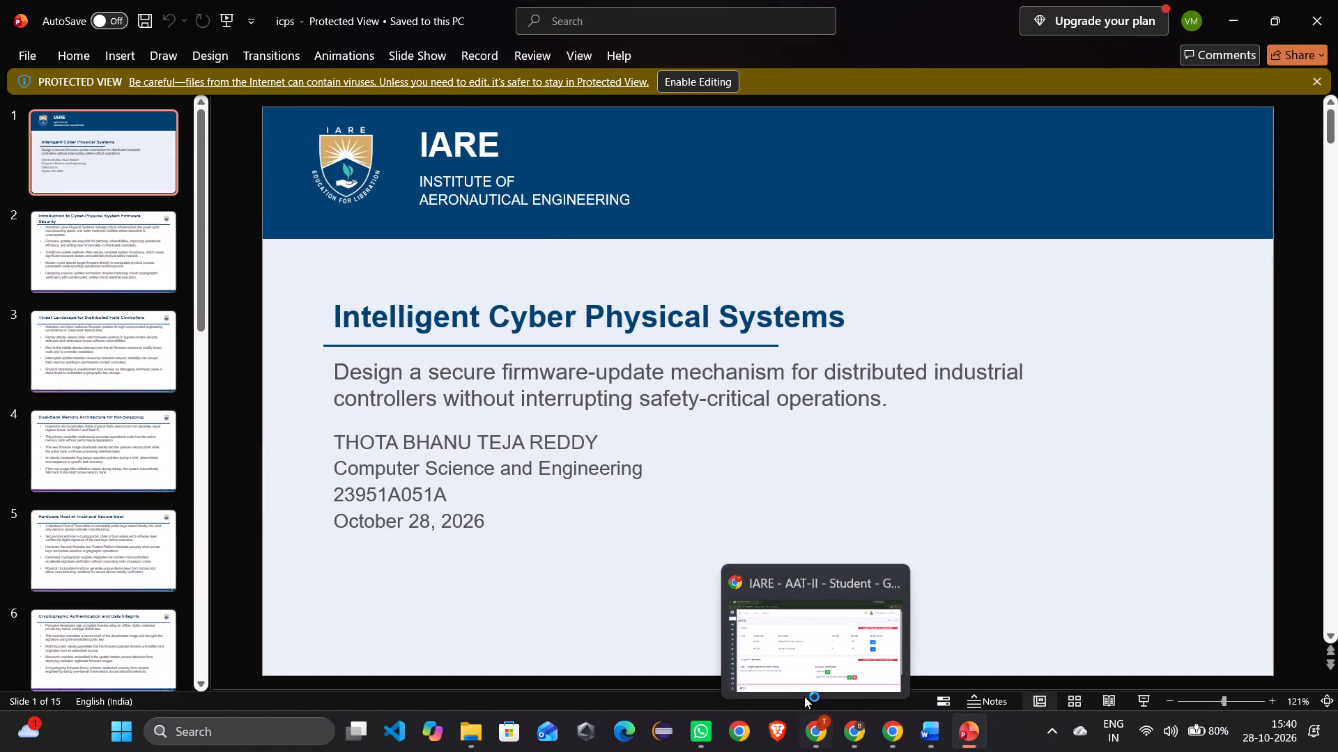
# In the browser's AAT-II page, get the AITD19 Intelligent Cyber Physical Systems question and open its submitted video link.
pyautogui.click(797, 681)
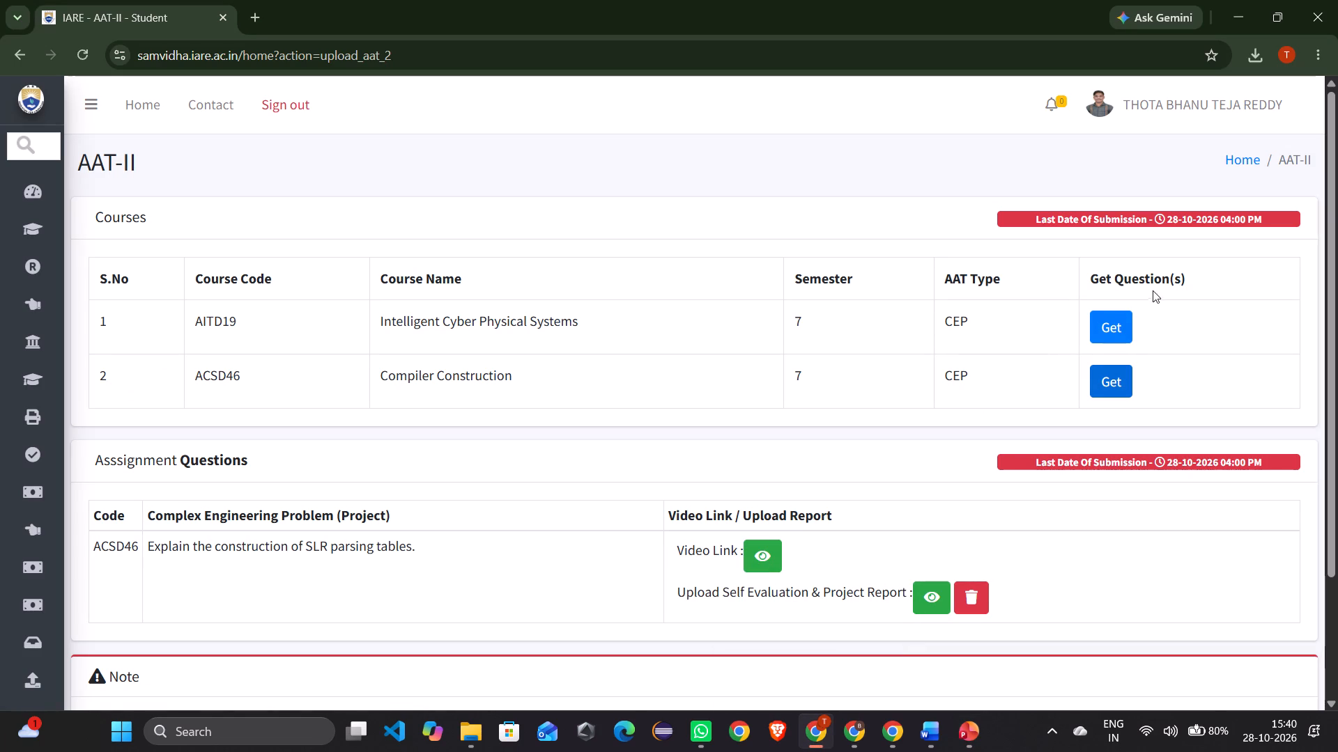
pyautogui.click(1114, 329)
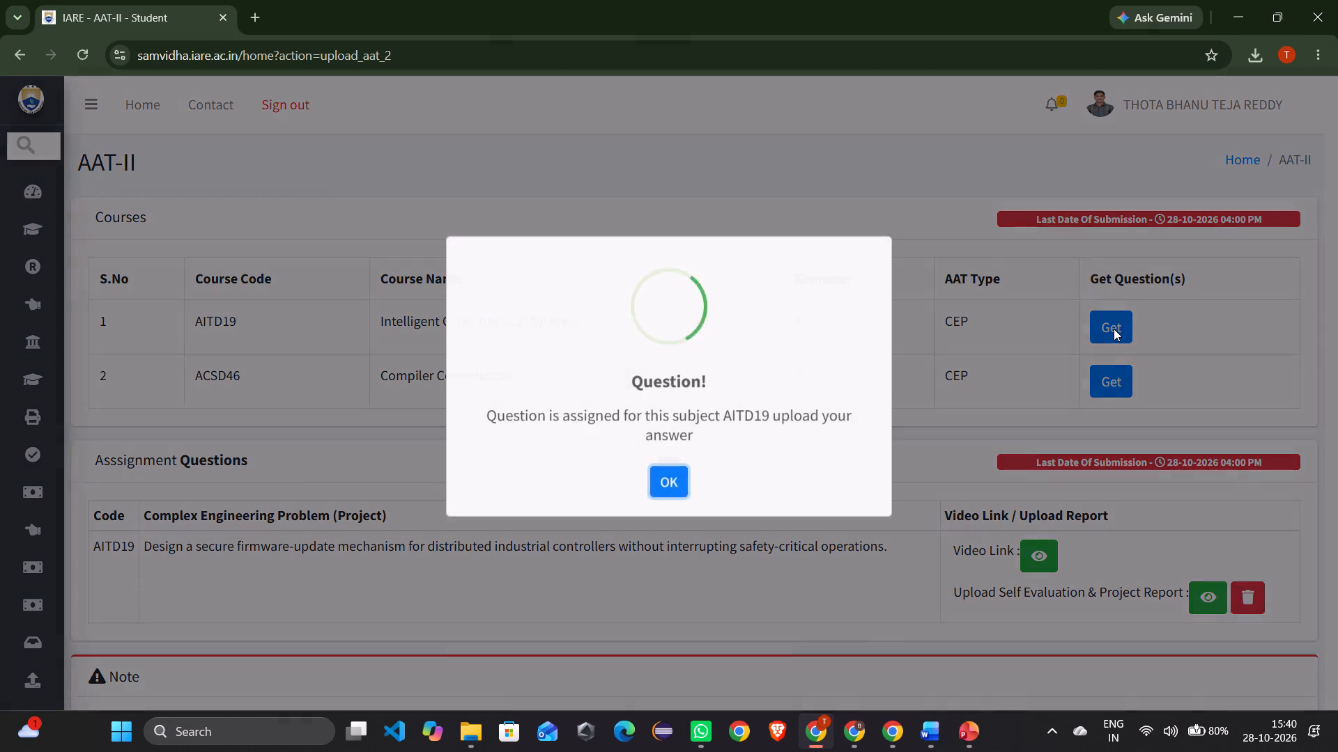
pyautogui.click(661, 510)
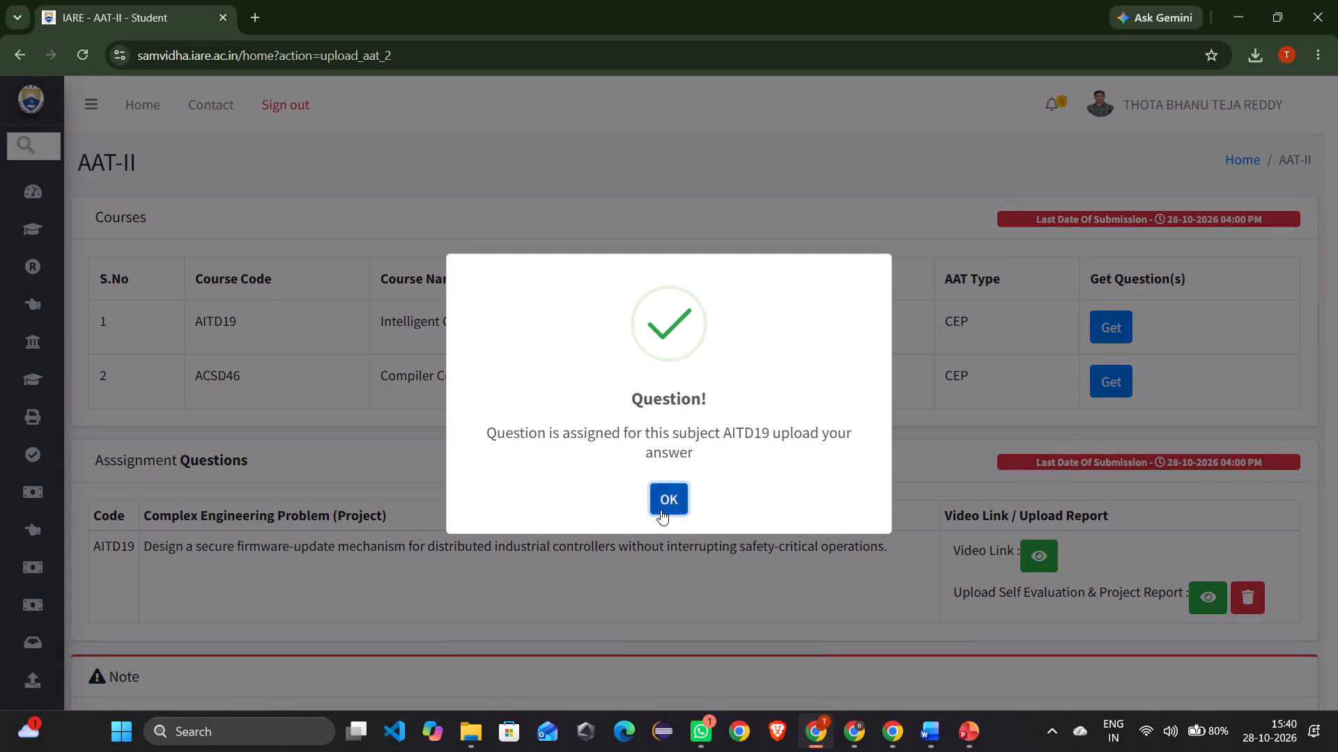
pyautogui.click(1038, 558)
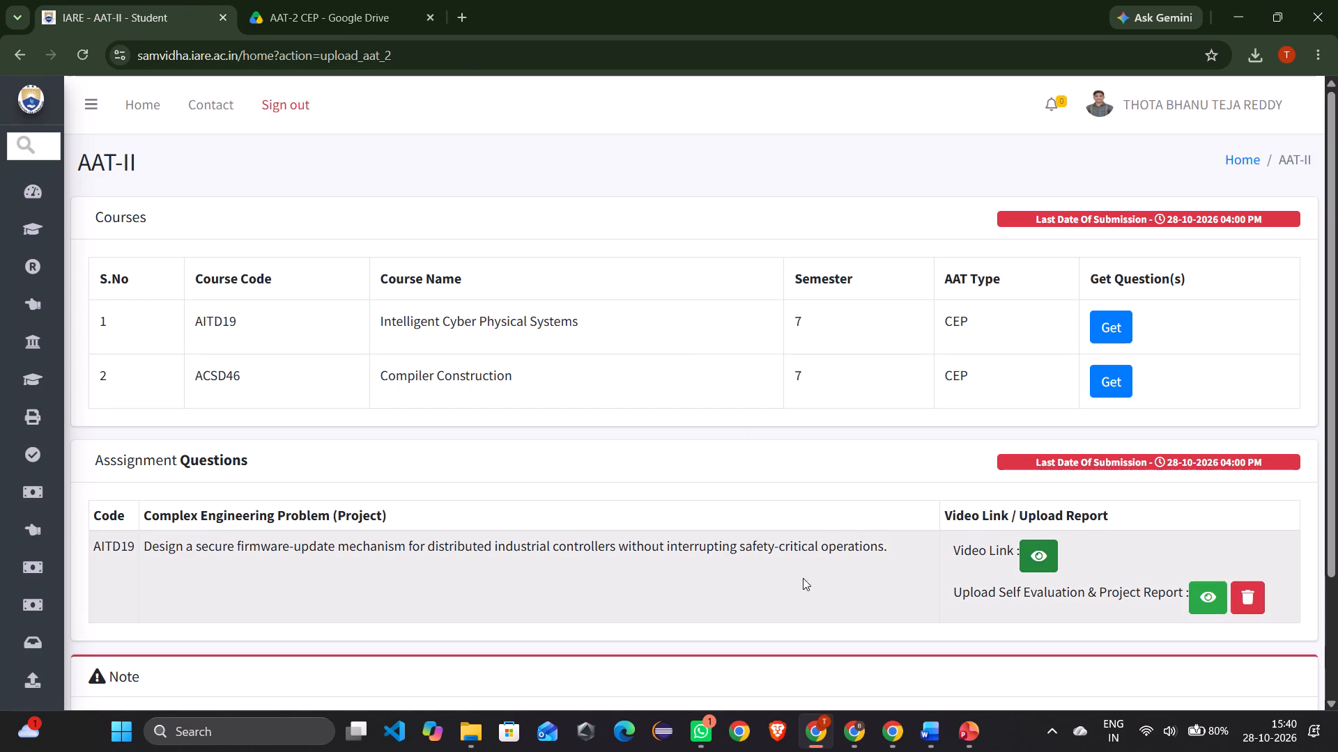
# Return to the icps presentation in PowerPoint and skim its slide thumbnails from the first slide to the last and back.
pyautogui.click(971, 735)
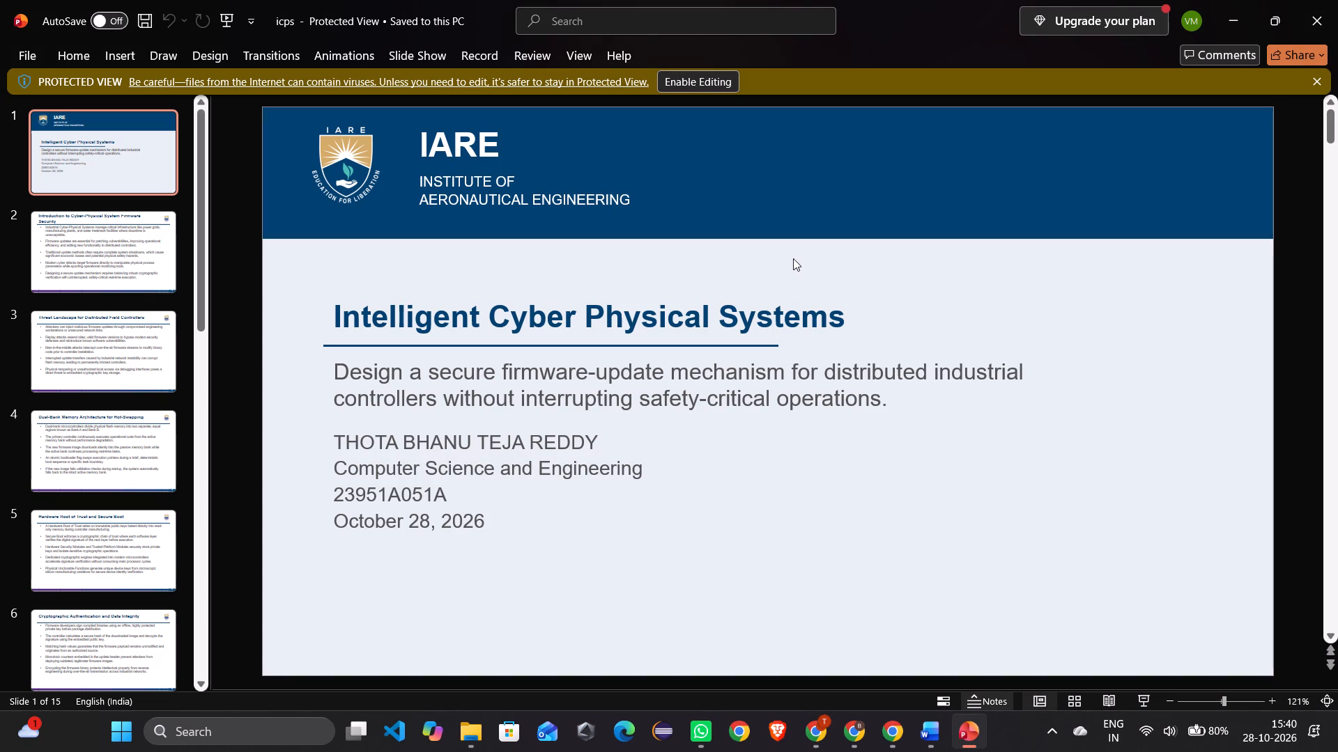
pyautogui.scroll(-10, 111, 493)
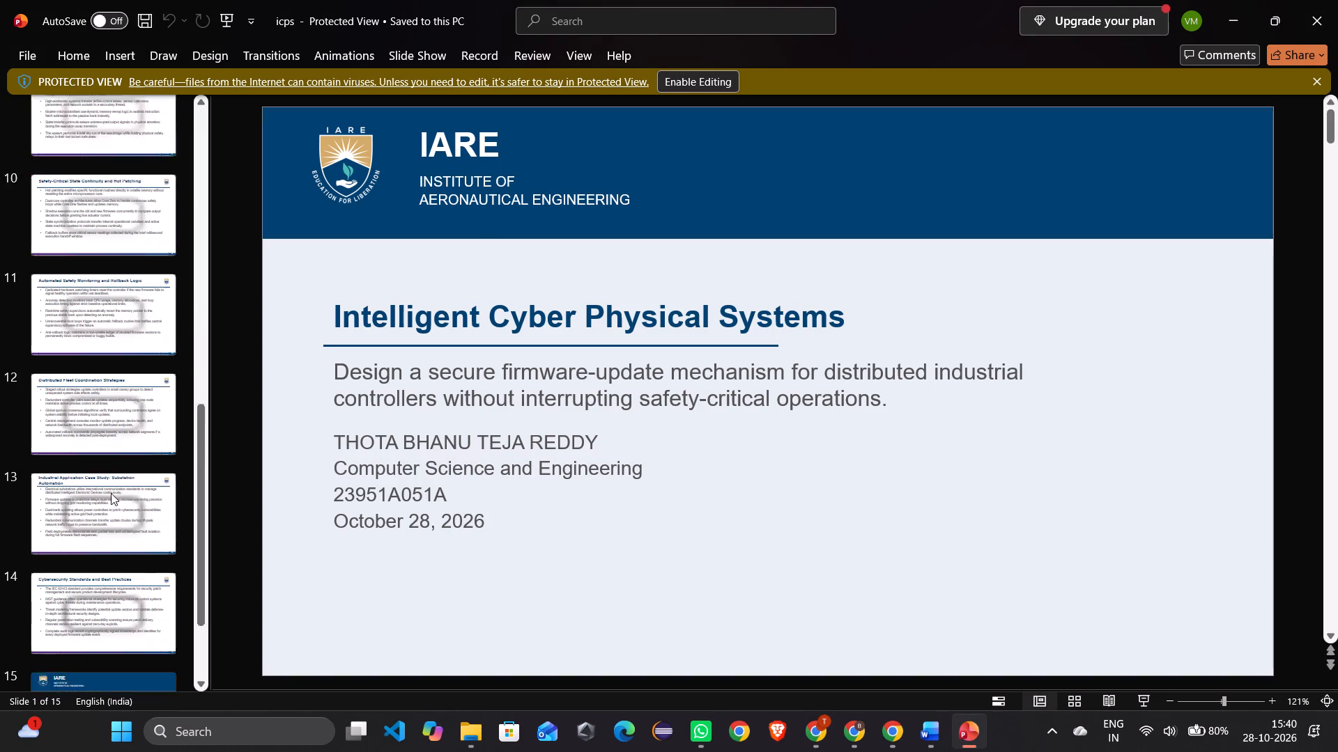
pyautogui.scroll(-3, 111, 493)
pyautogui.scroll(9, 71, 454)
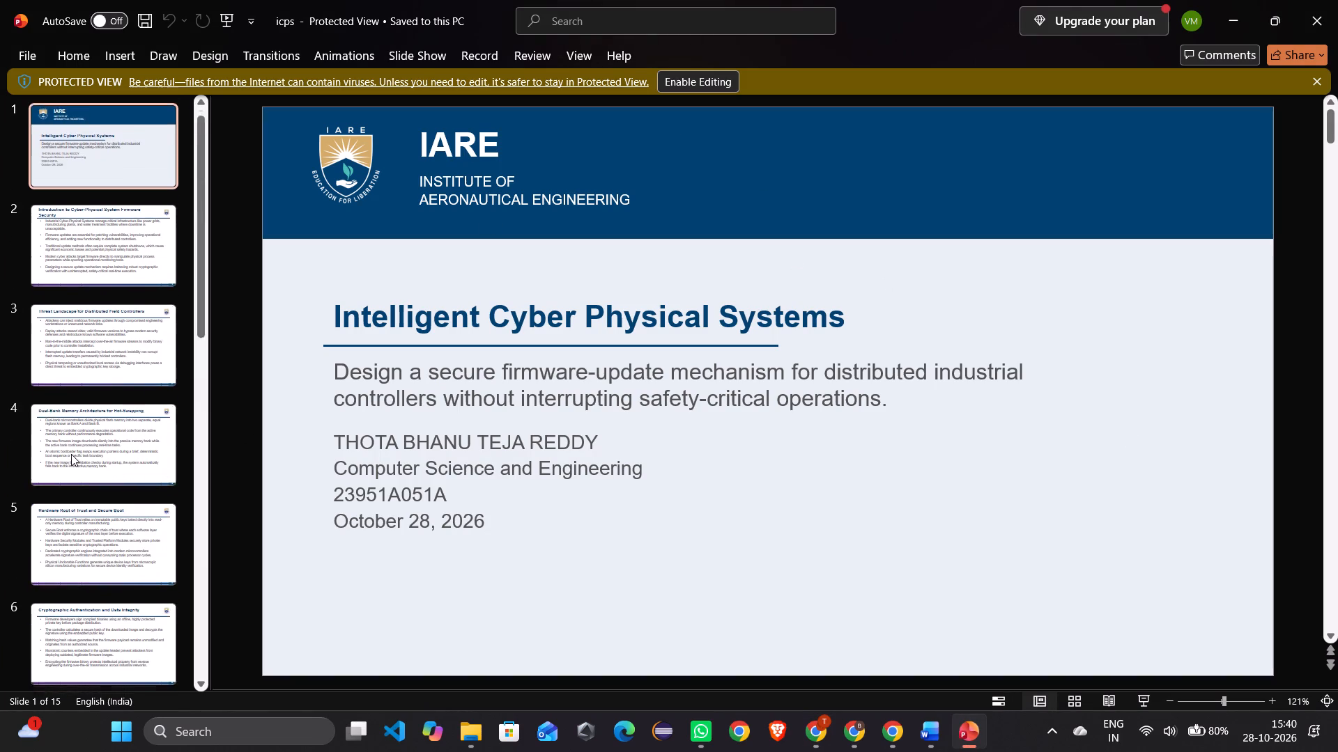
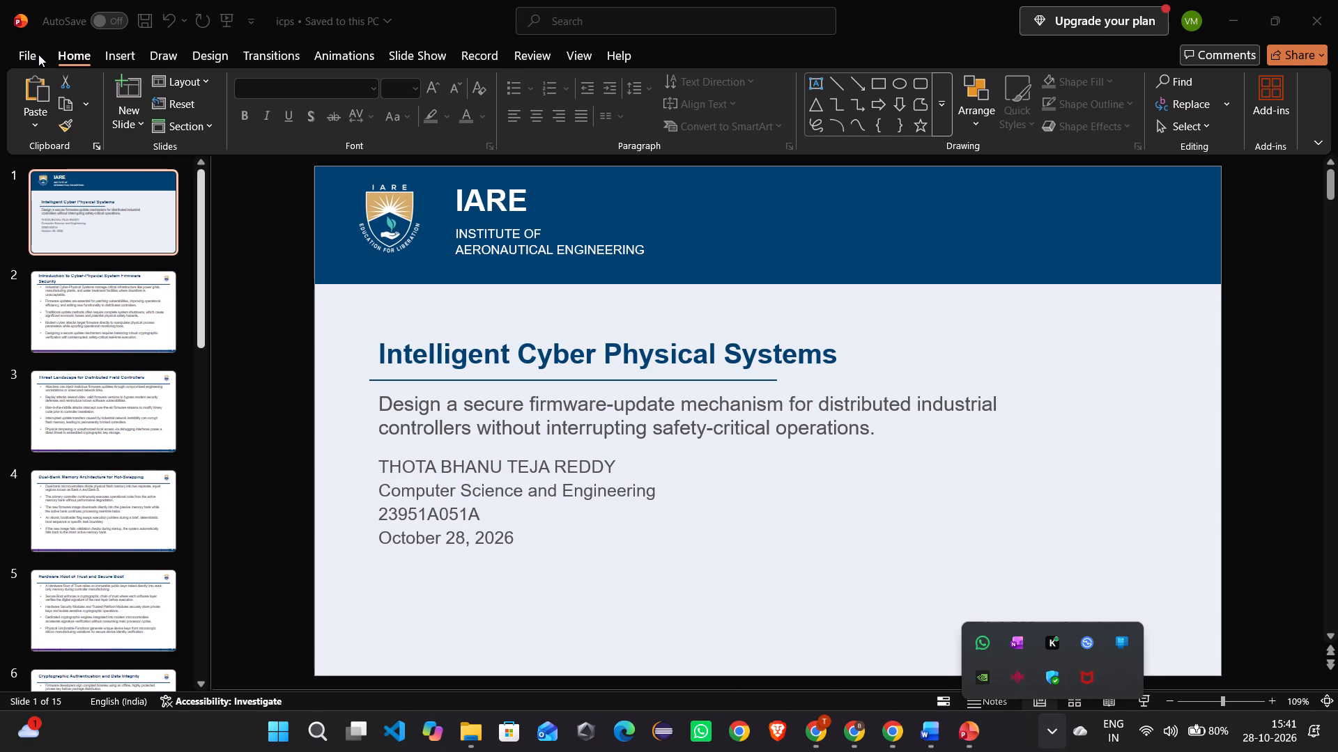
# Bring up the recording options for the icps presentation.
pyautogui.click(482, 55)
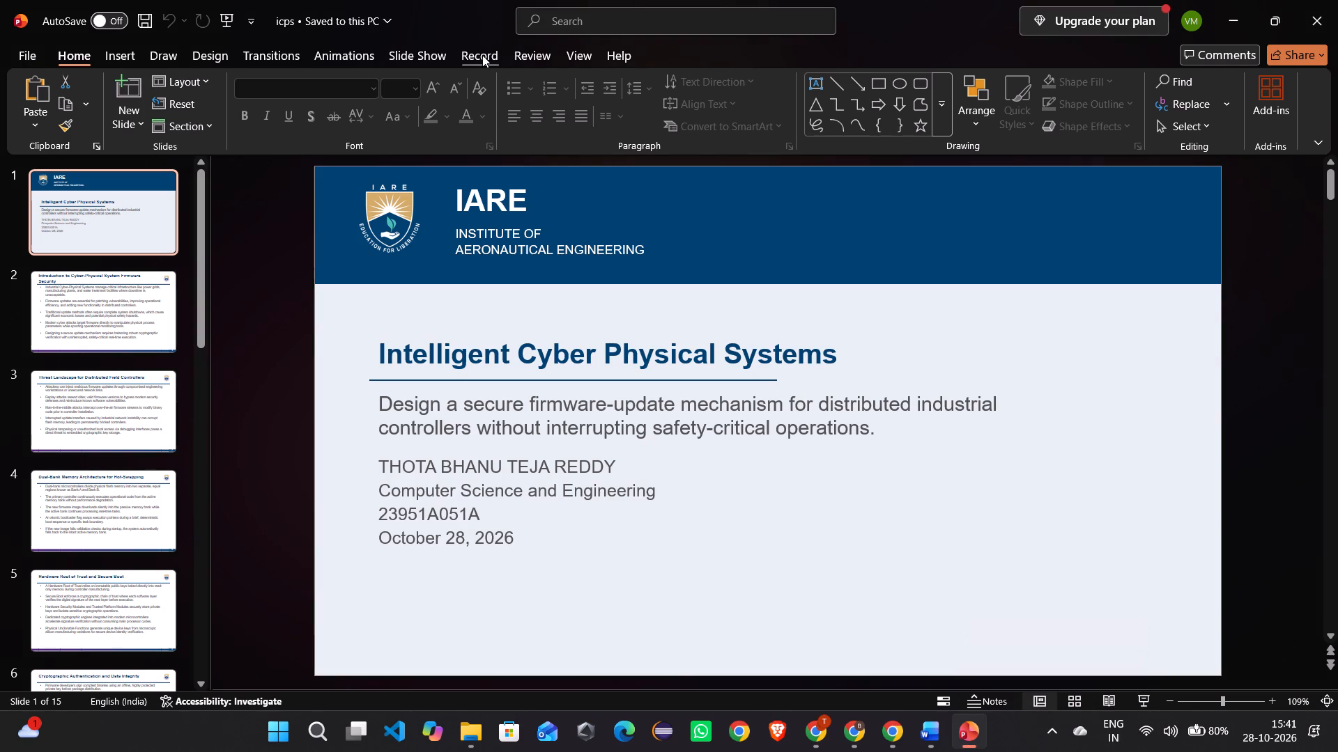
# Open the slide show recording view on the title slide of the icps presentation.
pyautogui.click(482, 55)
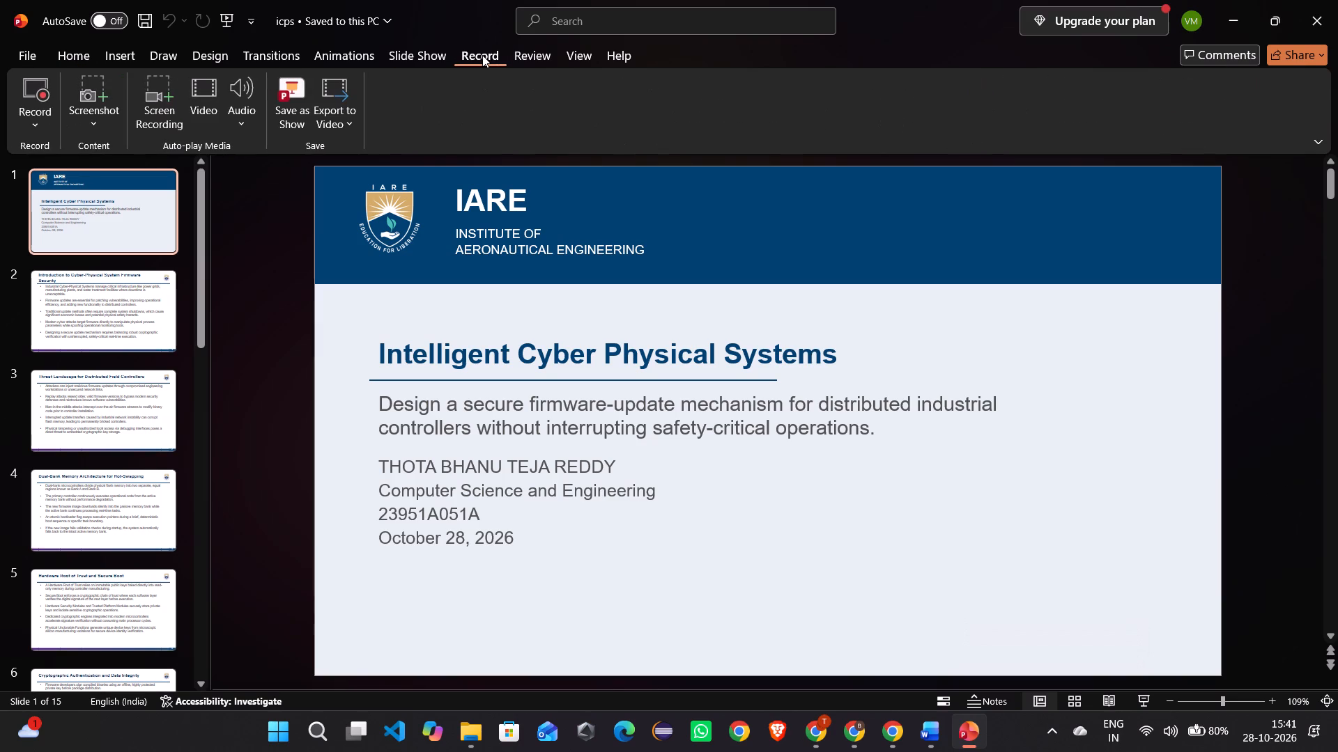
pyautogui.click(27, 125)
pyautogui.click(54, 156)
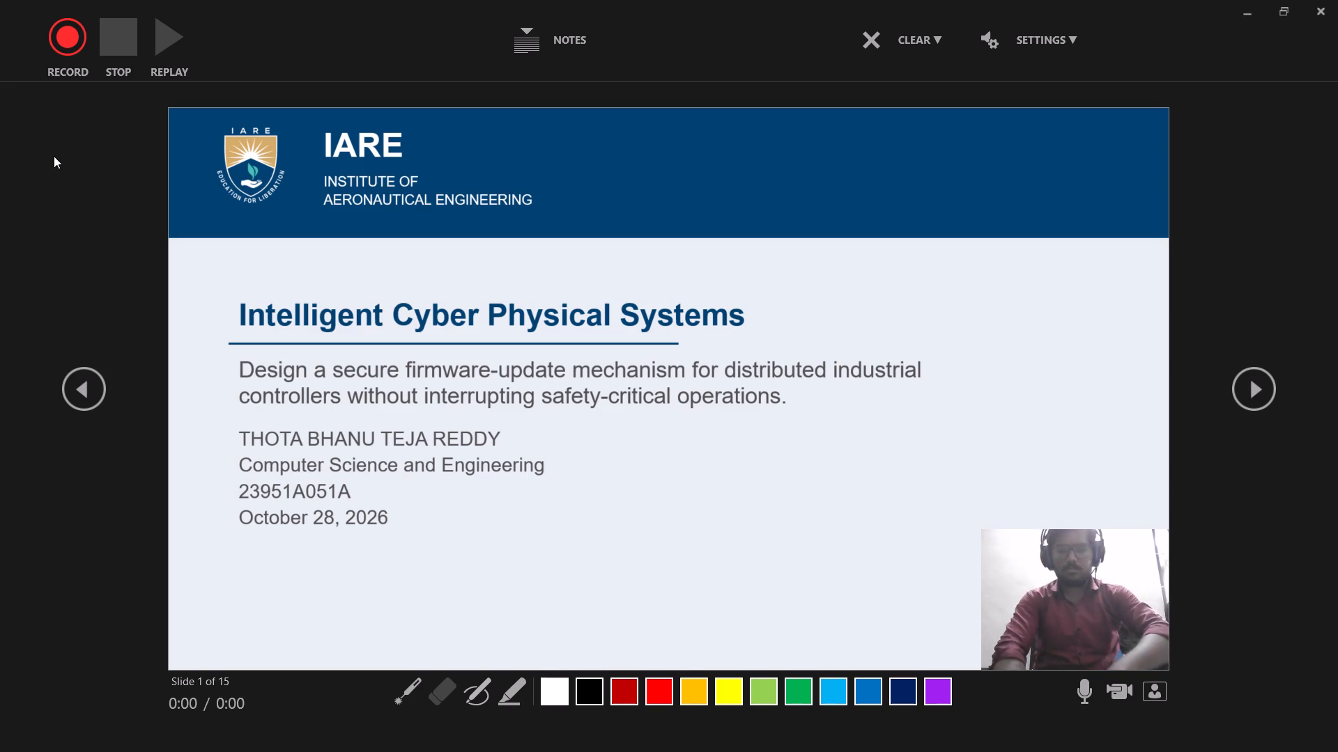
# Page through all the slides in the recording view to the end of the show and return to the title slide.
pyautogui.press('Right')
pyautogui.press('Right')
pyautogui.press('Right')
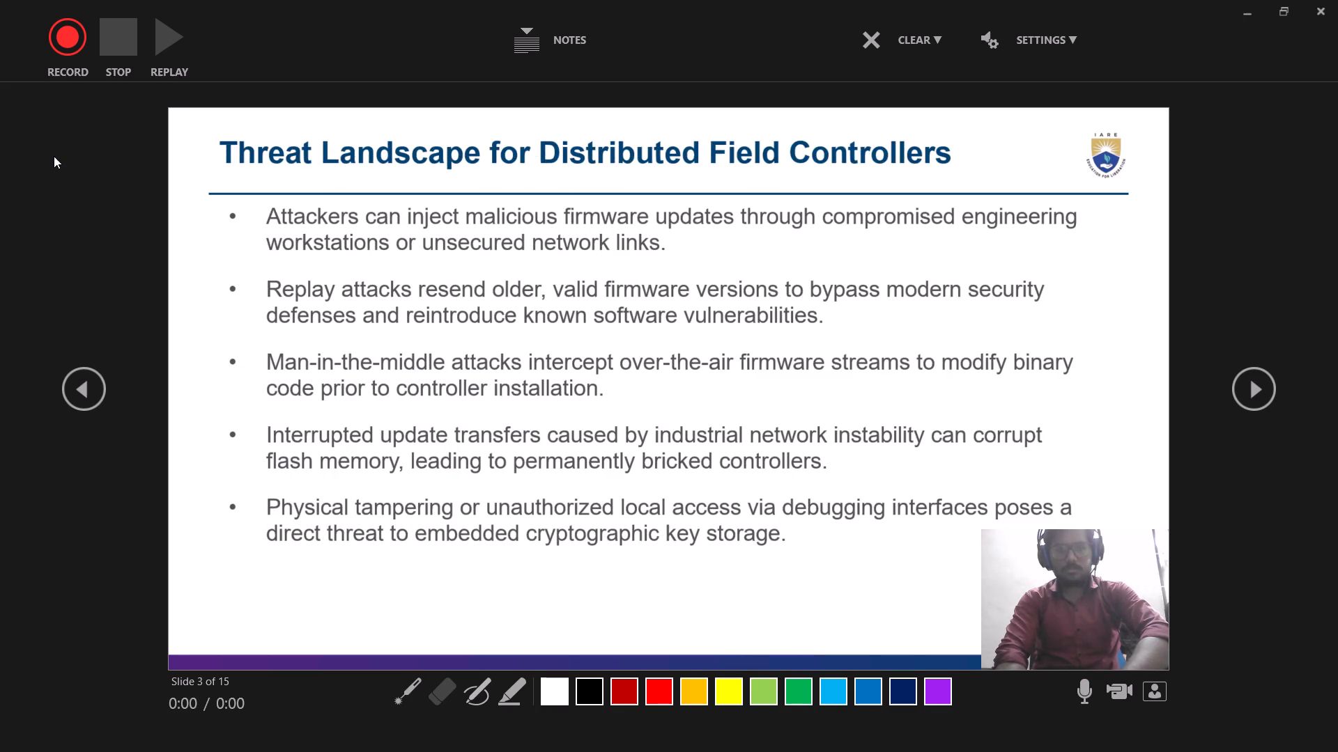
pyautogui.press('Right')
pyautogui.press('Right')
pyautogui.press('Right')
pyautogui.press('Right')
pyautogui.press('Right')
pyautogui.press('Right')
pyautogui.press('Right')
pyautogui.press('Right')
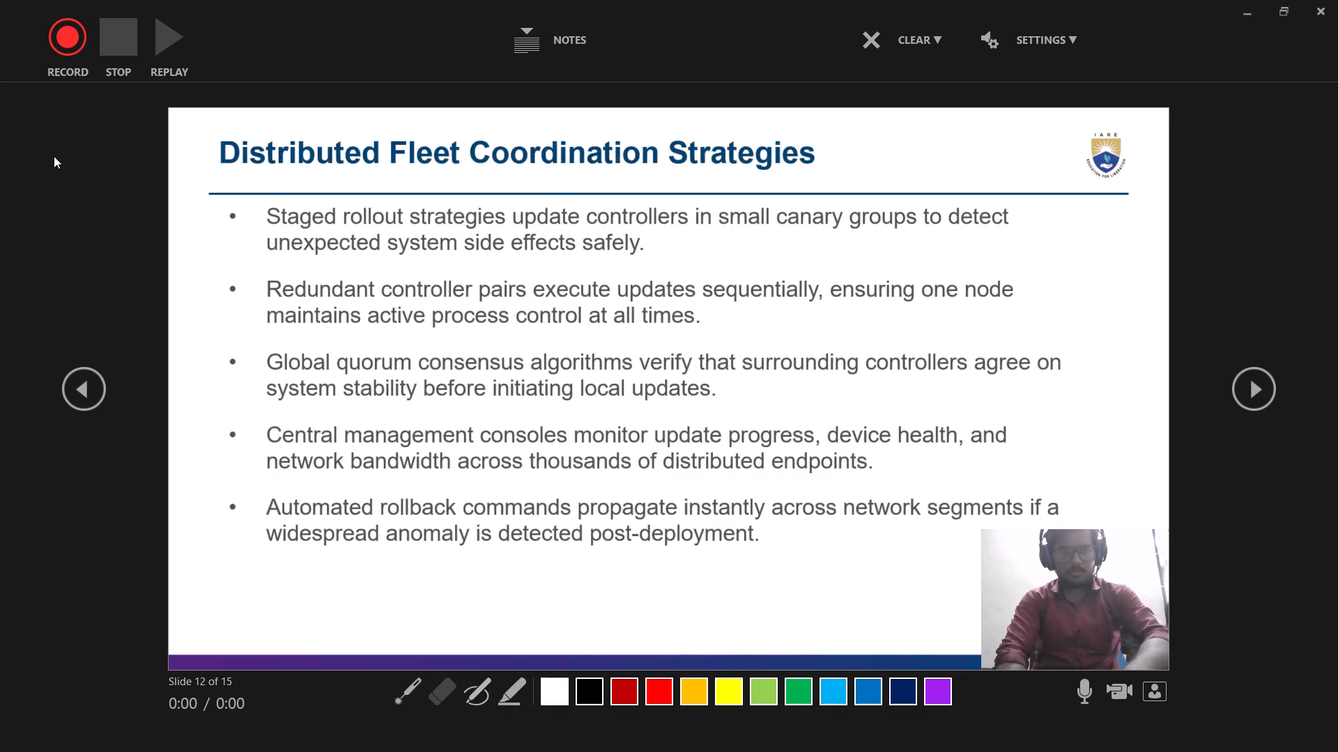
pyautogui.press('Right')
pyautogui.press('Right')
pyautogui.press('Right')
pyautogui.press('Right')
pyautogui.press('Right')
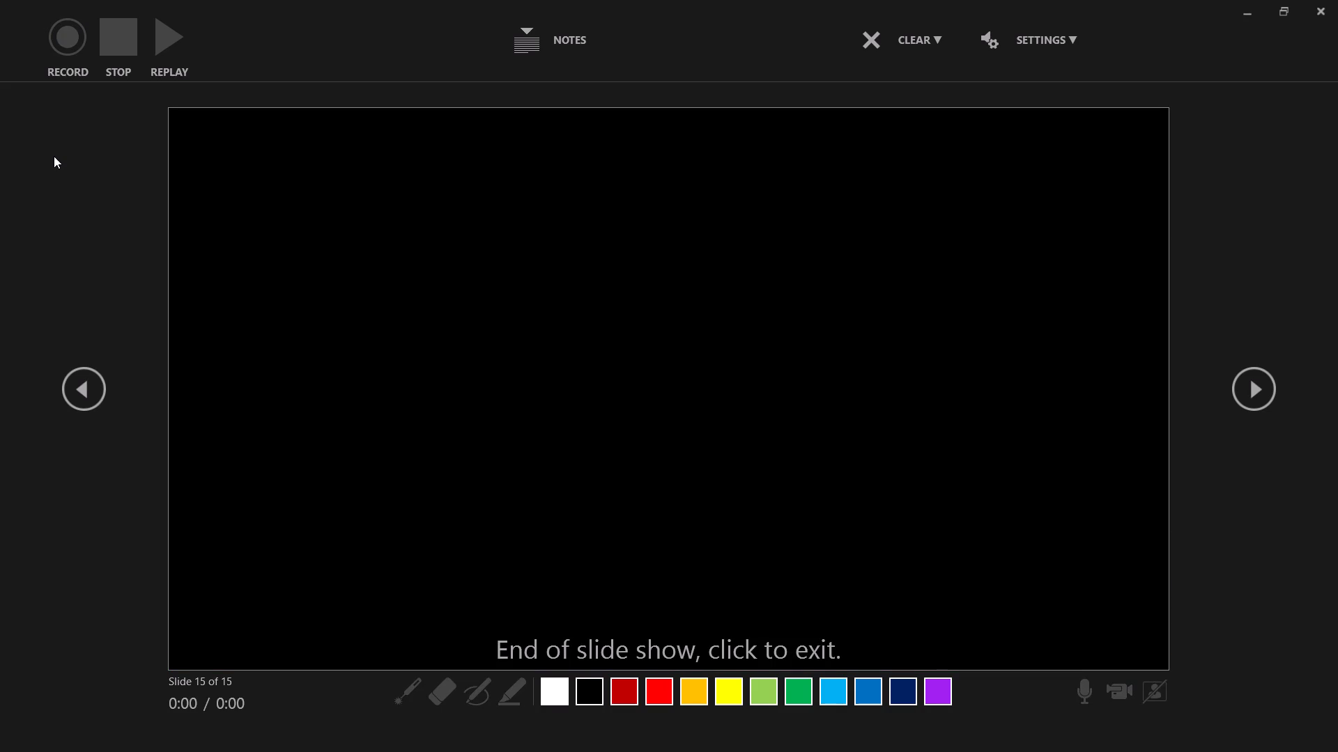
pyautogui.press('Left')
pyautogui.press('Left')
pyautogui.press('Left')
pyautogui.press('Left')
pyautogui.press('Left')
pyautogui.press('Left')
pyautogui.press('Left')
pyautogui.press('Left')
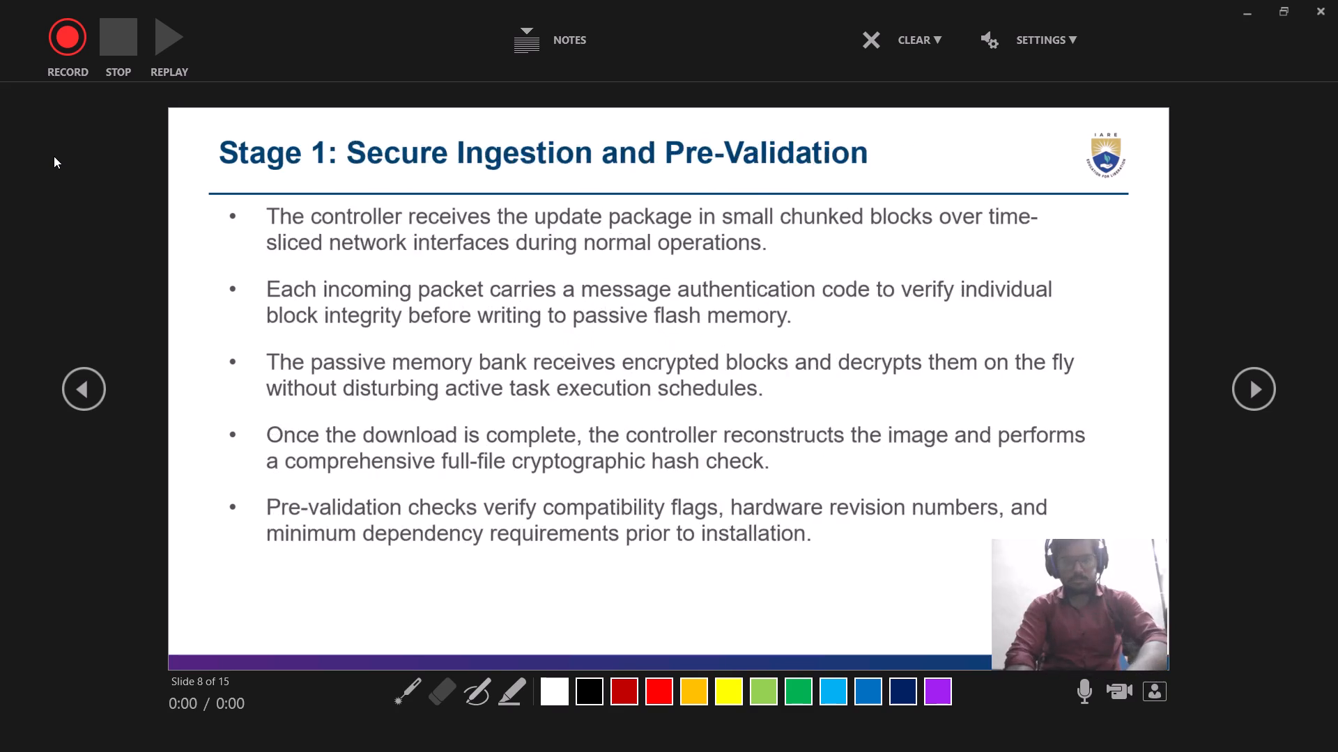
pyautogui.press('Left')
pyautogui.press('Left')
pyautogui.press('Left')
pyautogui.press('Left')
pyautogui.press('Left')
pyautogui.press('Left')
pyautogui.press('Left')
pyautogui.press('Left')
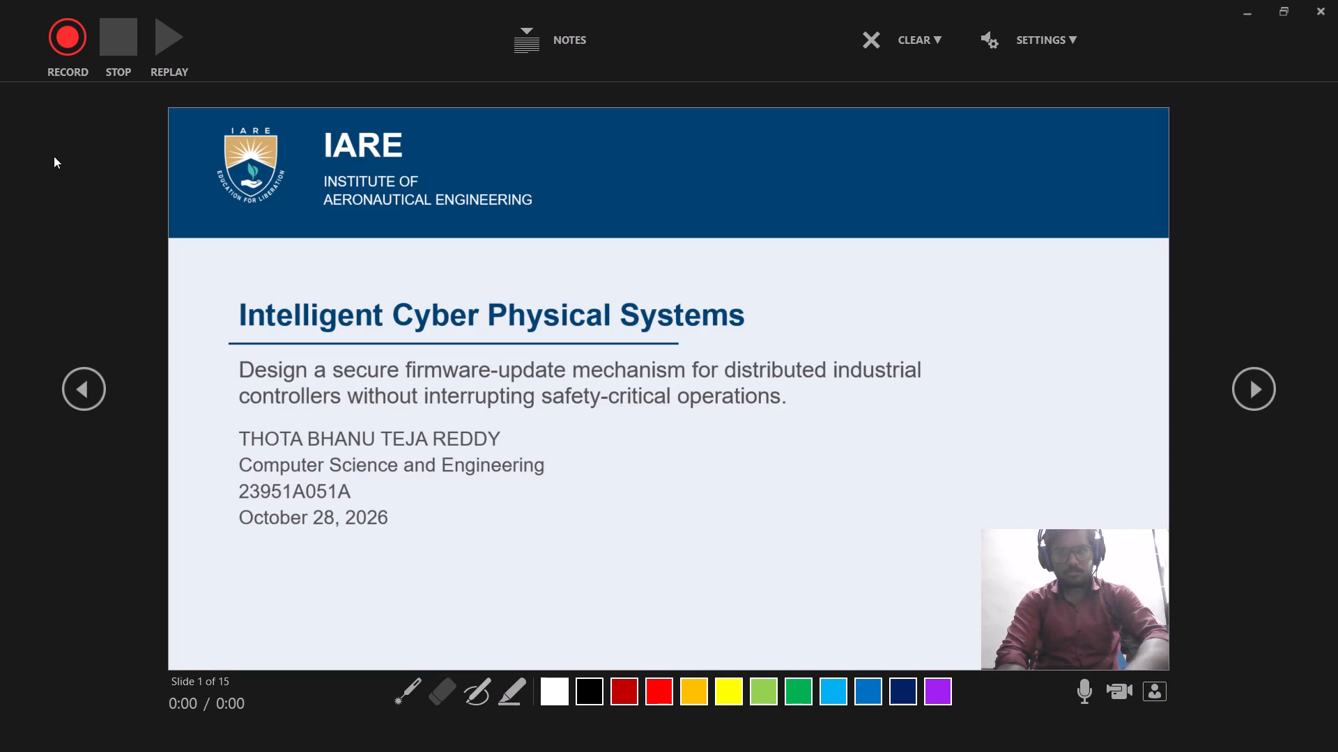
pyautogui.press('Left')
pyautogui.press('Left')
pyautogui.press('Left')
pyautogui.press('Left')
pyautogui.press('Left')
pyautogui.press('Left')
pyautogui.press('Left')
pyautogui.press('Left')
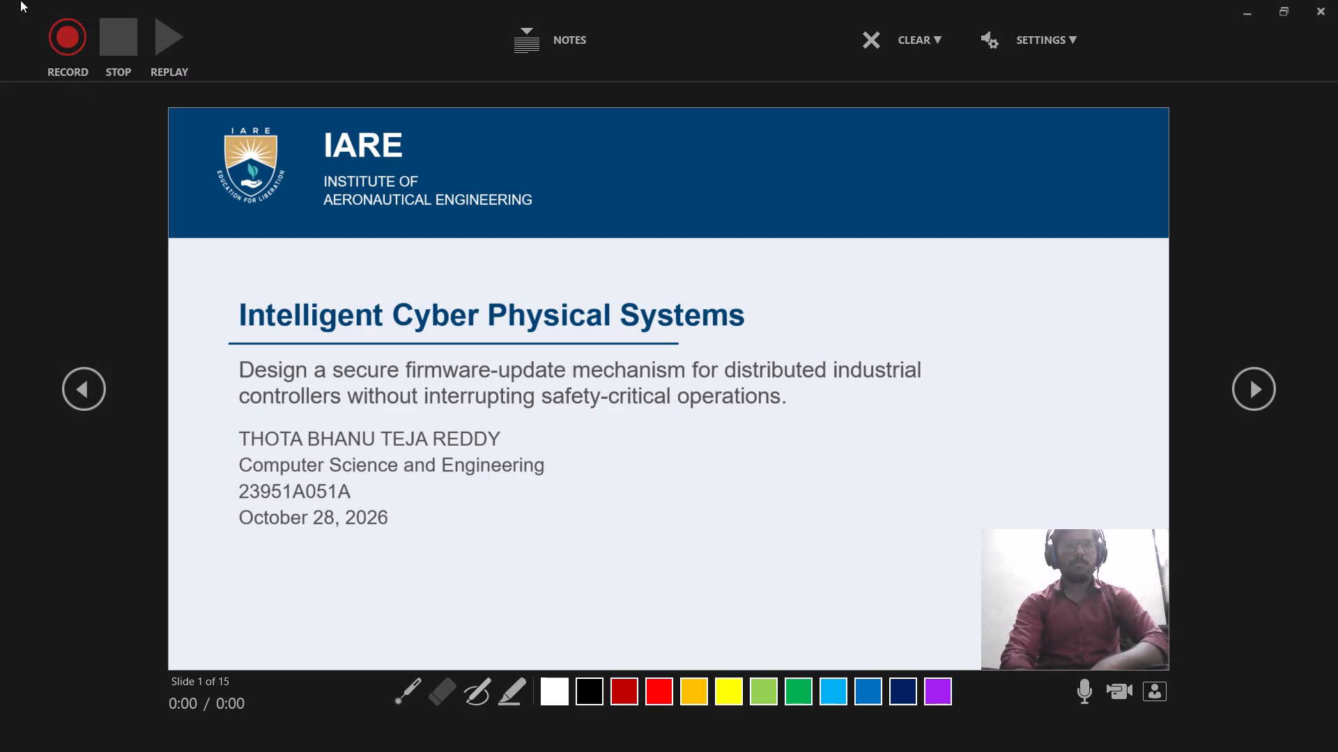
# Start recording the slide show with the webcam on, present the title slide, and advance to the firmware security introduction slide.
pyautogui.click(63, 42)
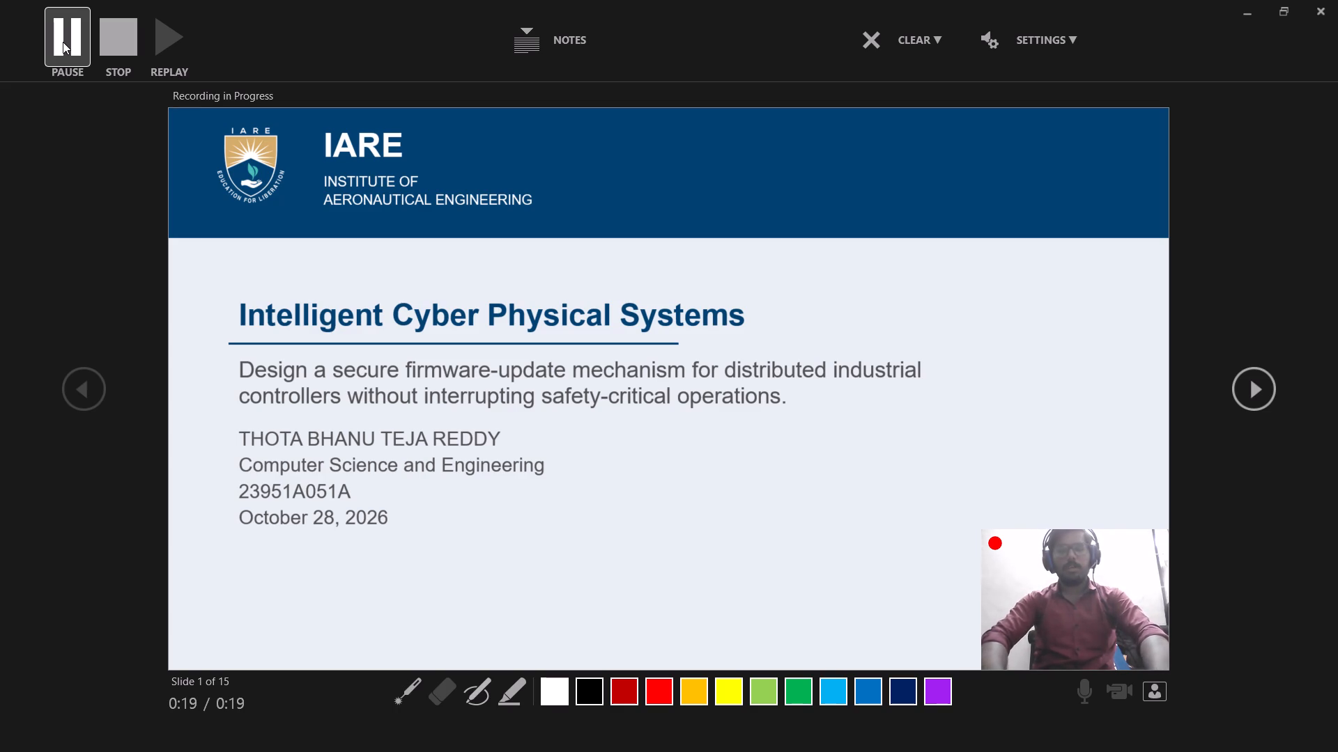
pyautogui.press('Right')
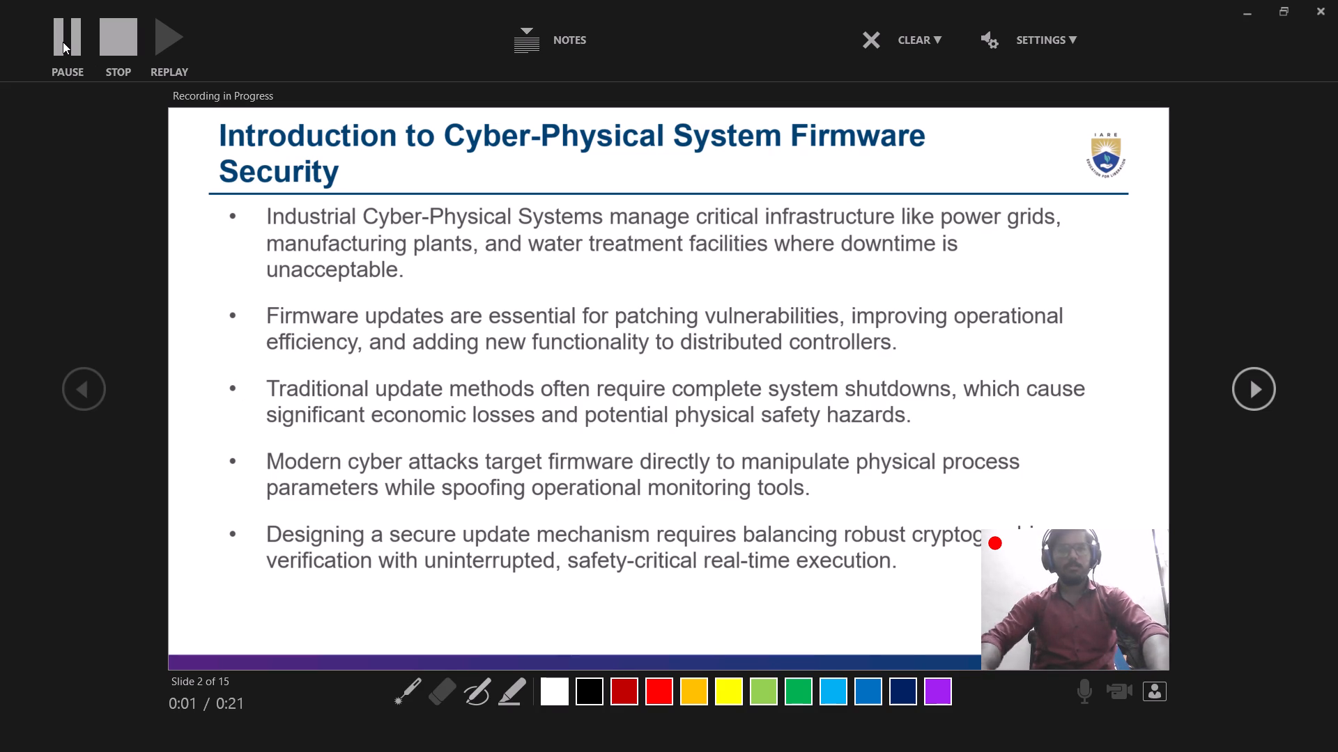
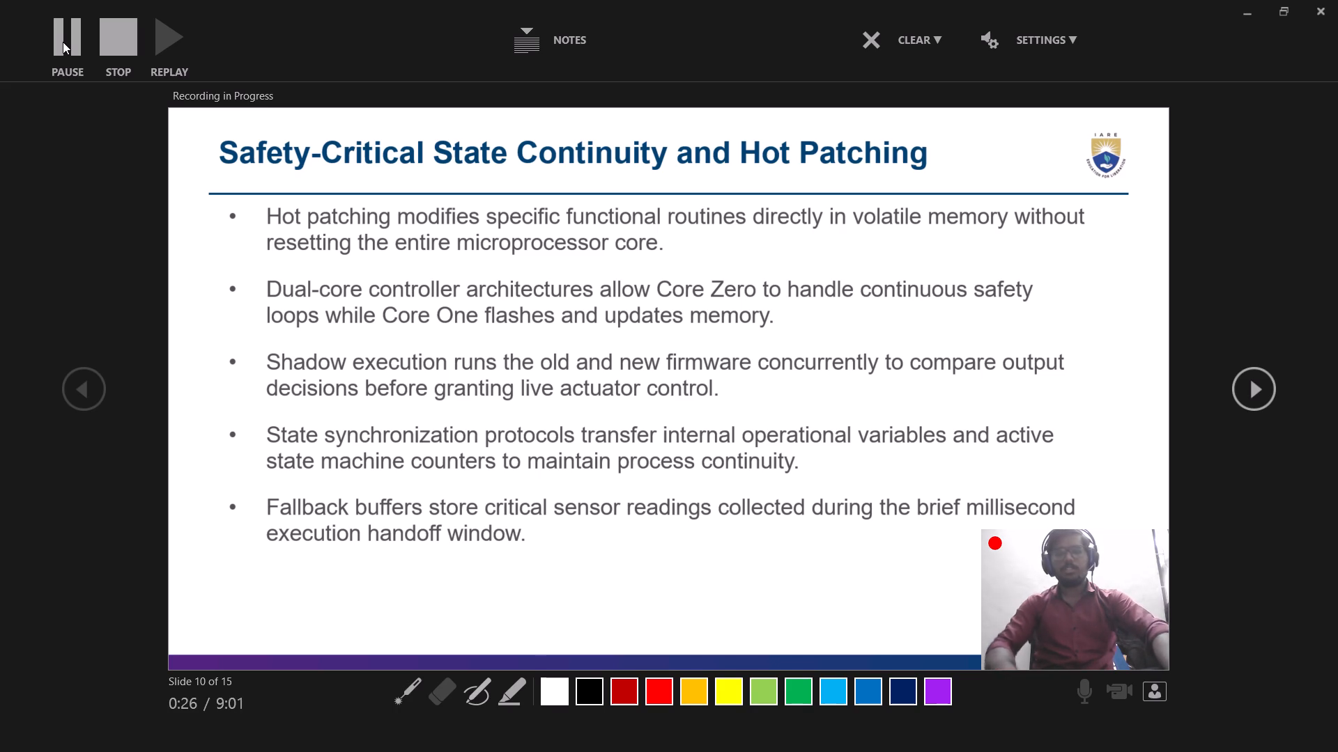
# Continue the narrated recording from the hot patching slide through Automated Safety Monitoring and Rollback Logic to the Distributed Fleet Coordination Strategies slide.
pyautogui.press('Right')
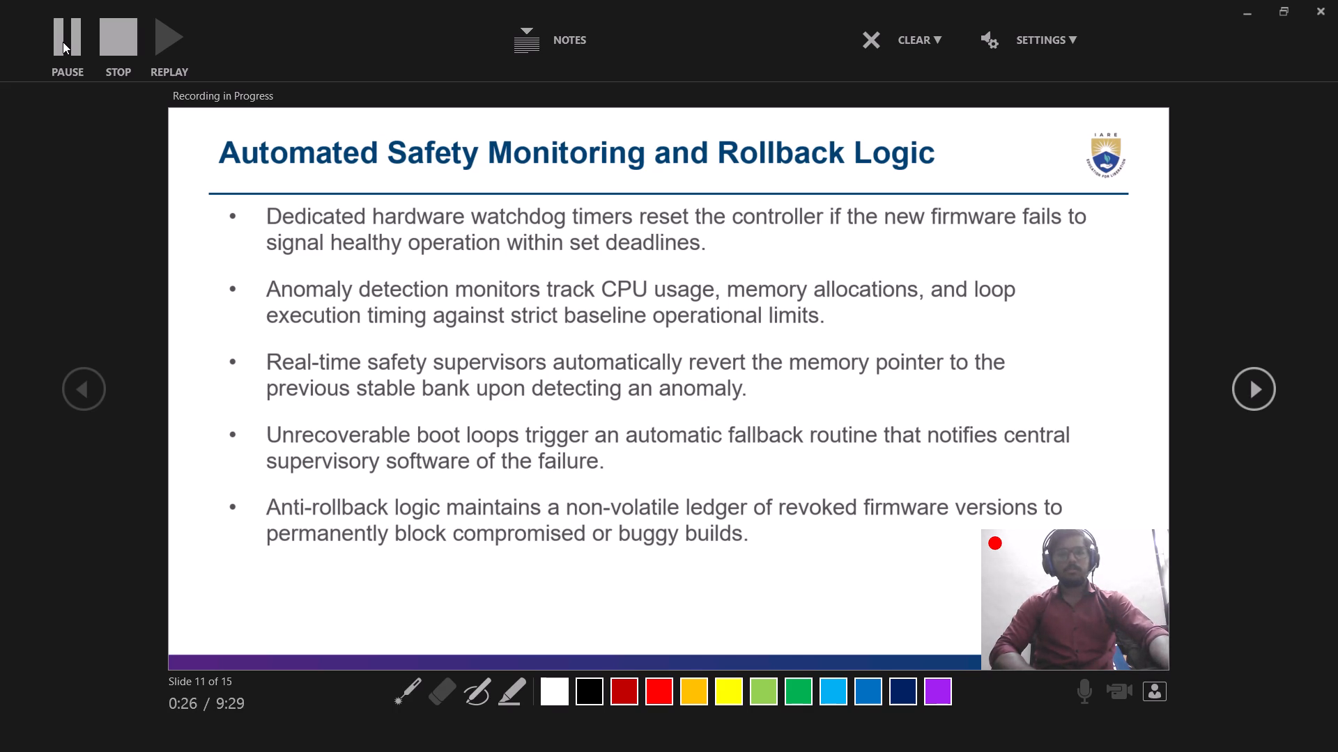
pyautogui.press('Right')
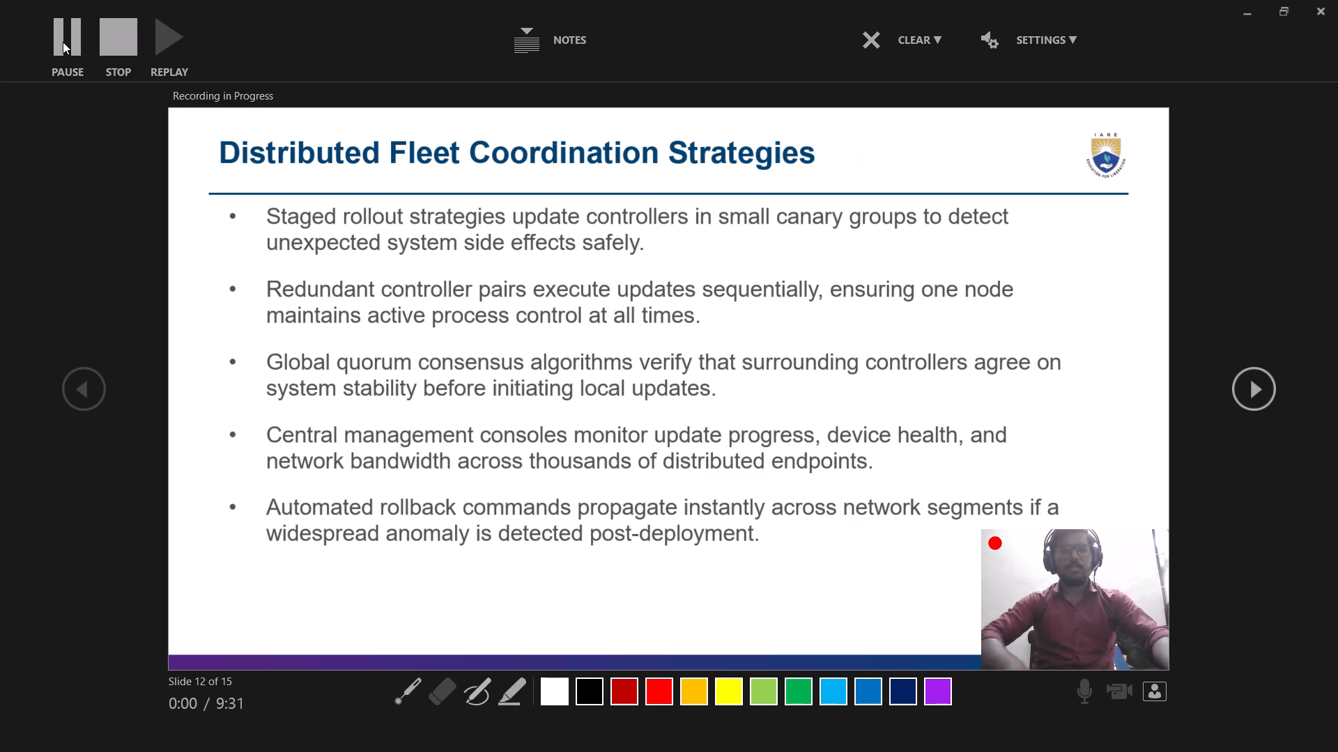
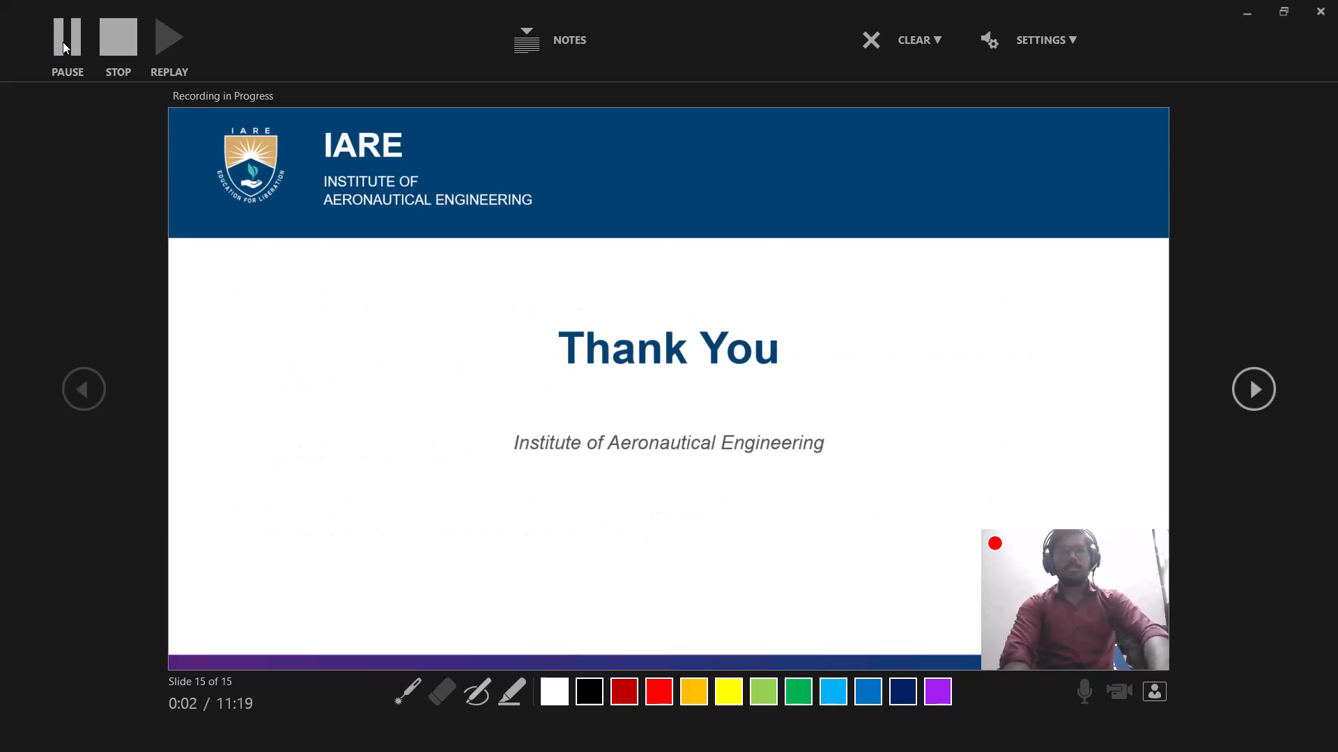
# Stop the narrated recording on the closing Thank You slide and leave the recording view.
pyautogui.click(114, 47)
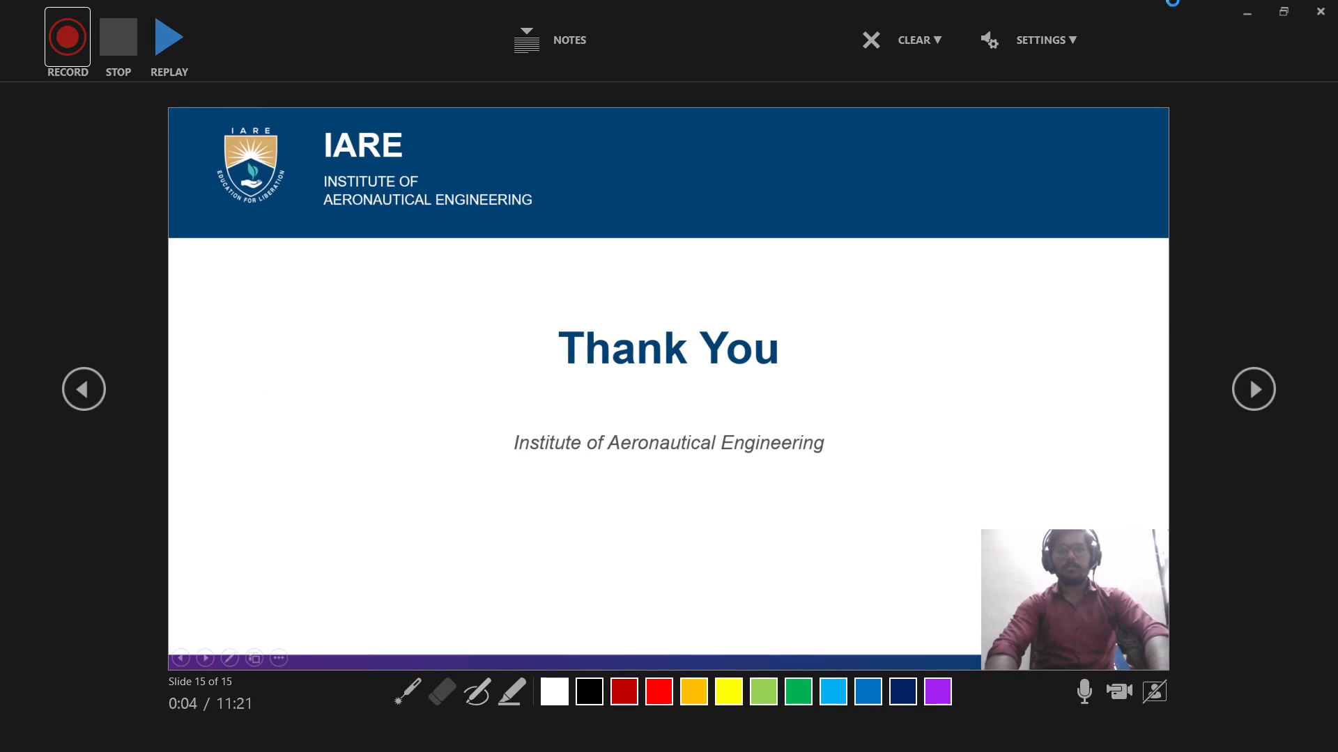
pyautogui.click(1325, 9)
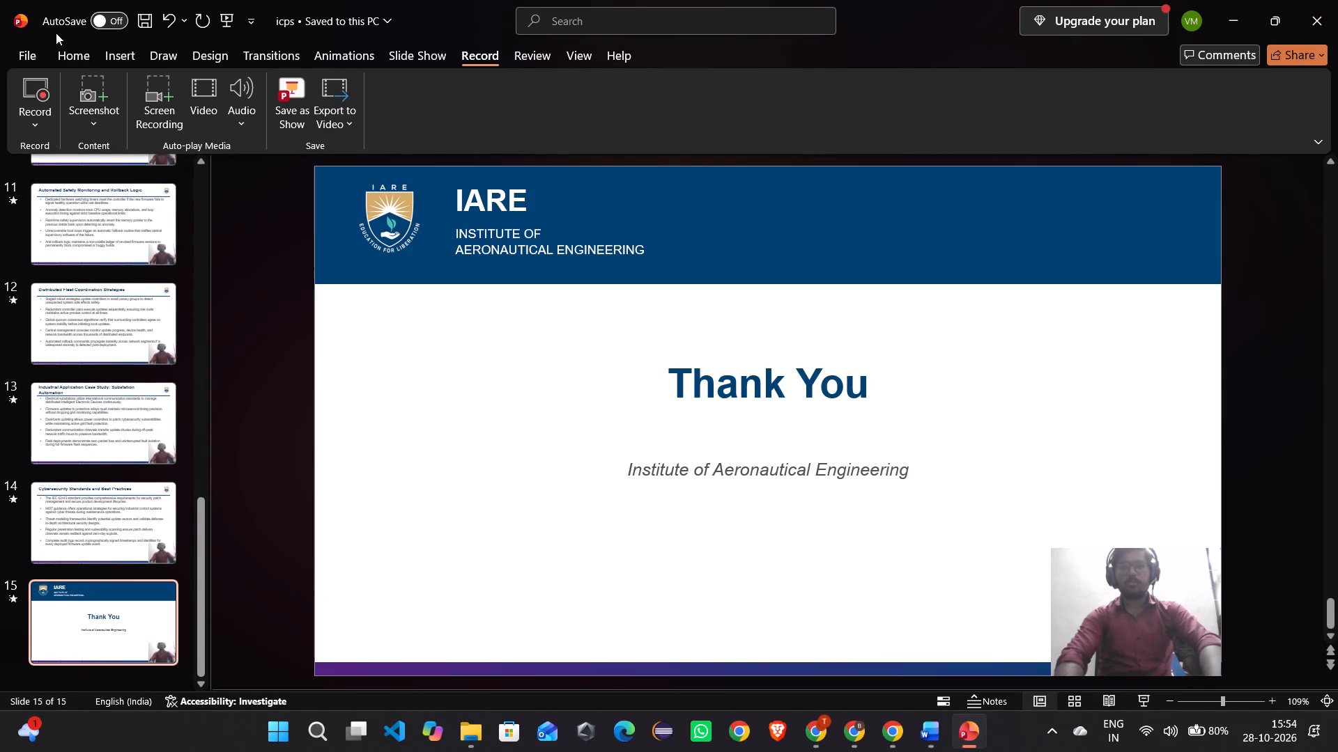
# Export the presentation as a Standard (480p) MPEG-4 video named icps in the 7th sem aat-2 folder.
pyautogui.click(19, 52)
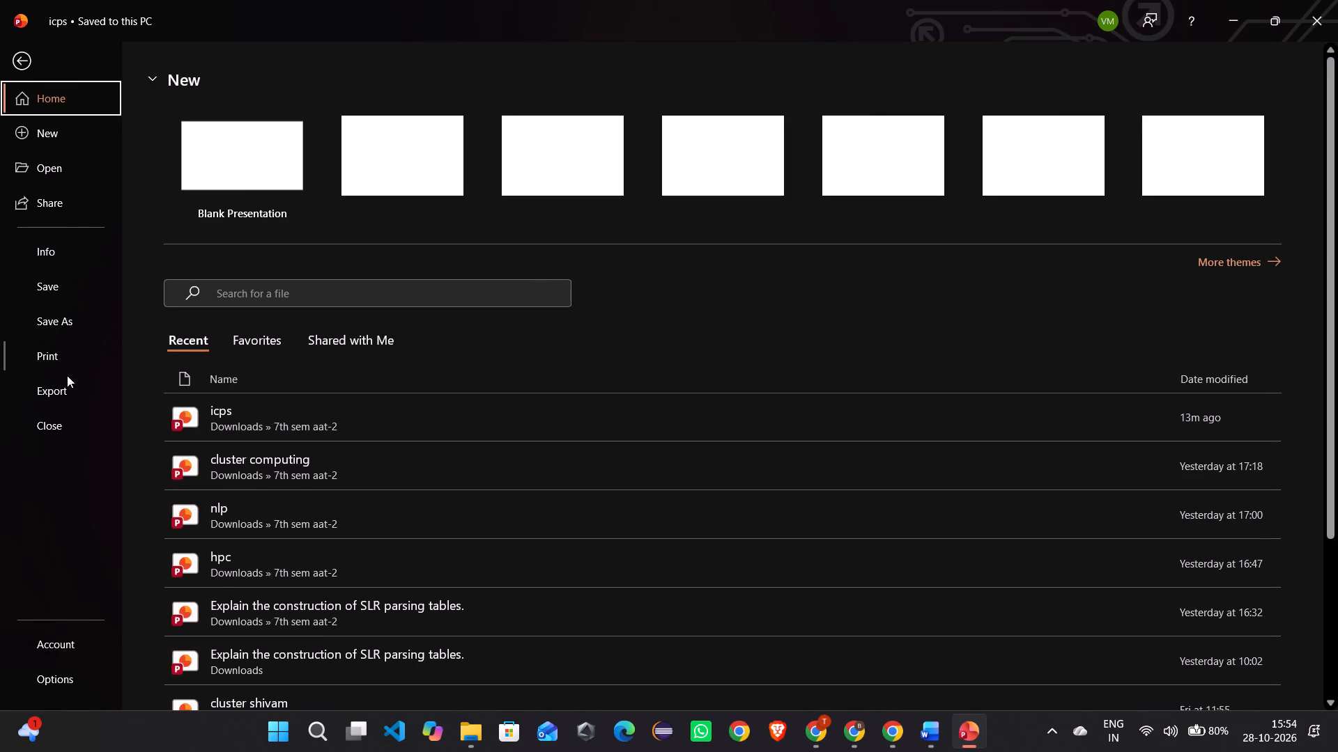
pyautogui.click(62, 394)
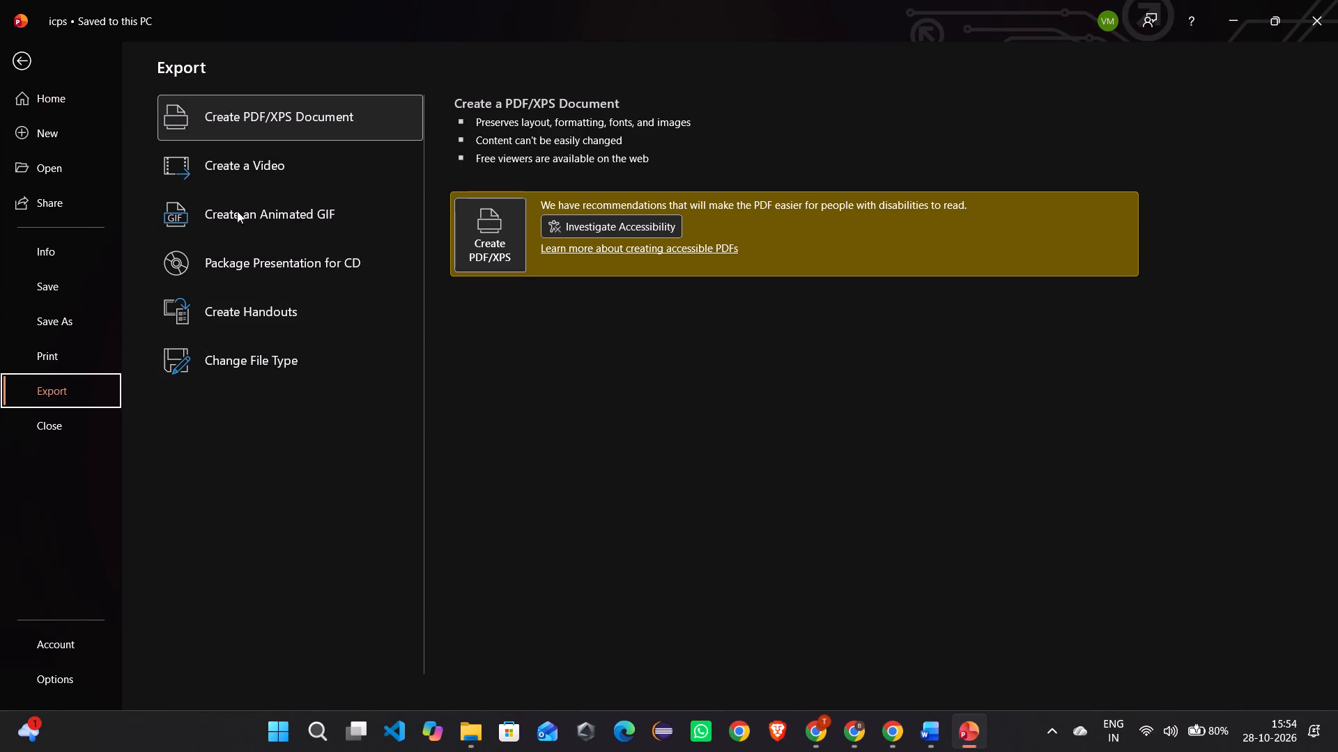
pyautogui.click(266, 169)
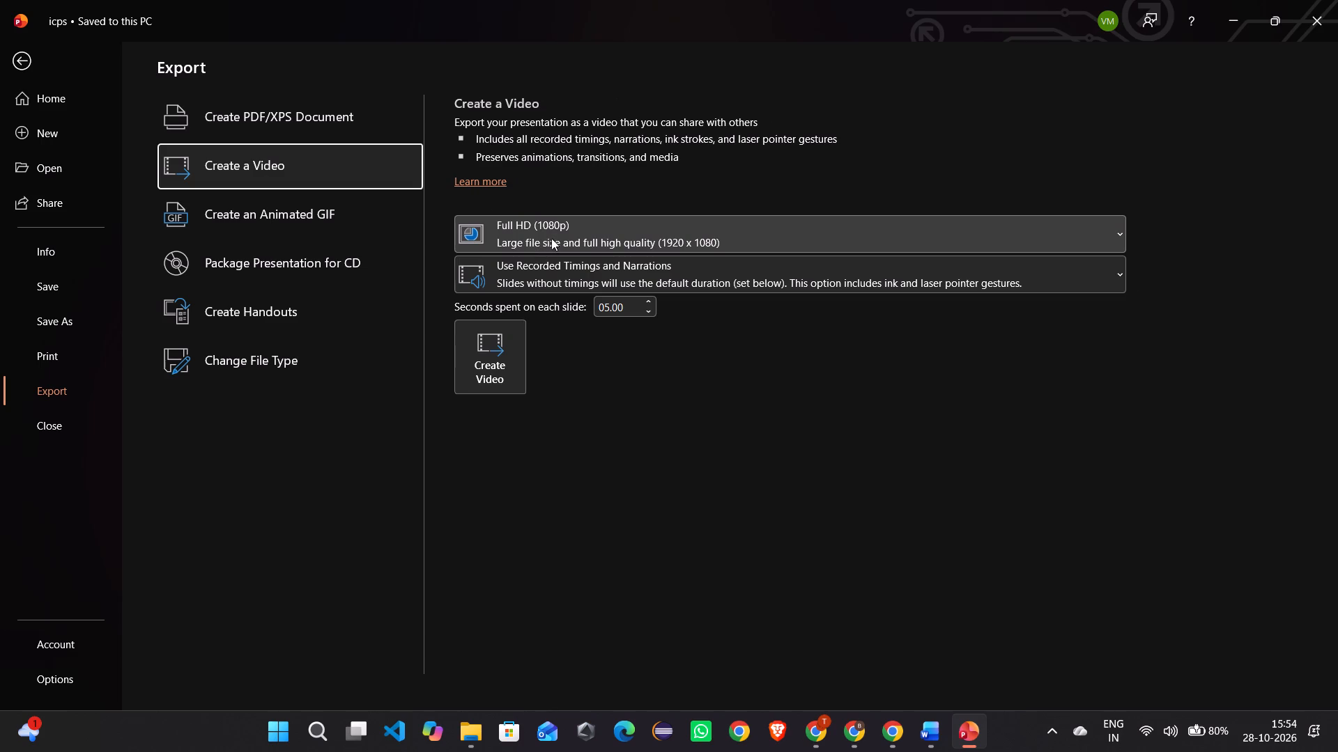
pyautogui.click(552, 238)
pyautogui.click(564, 408)
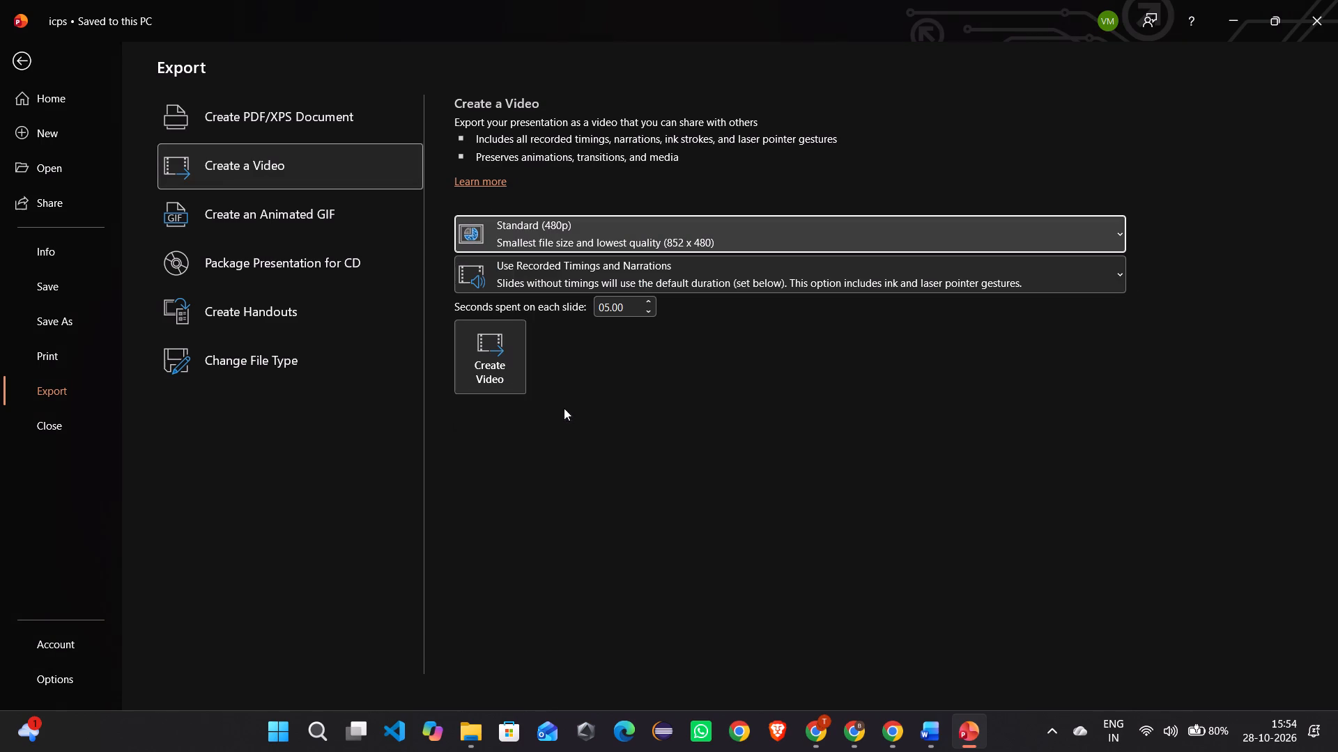
pyautogui.click(500, 381)
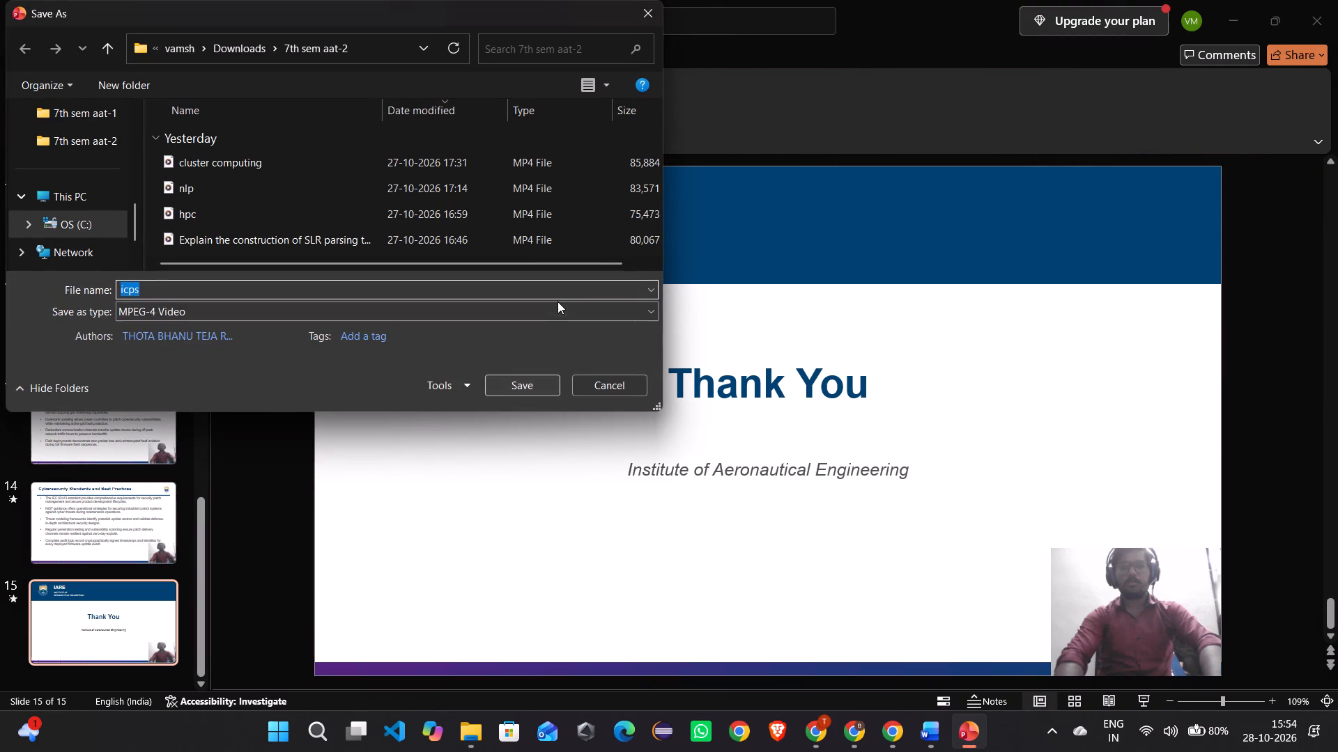
pyautogui.click(513, 385)
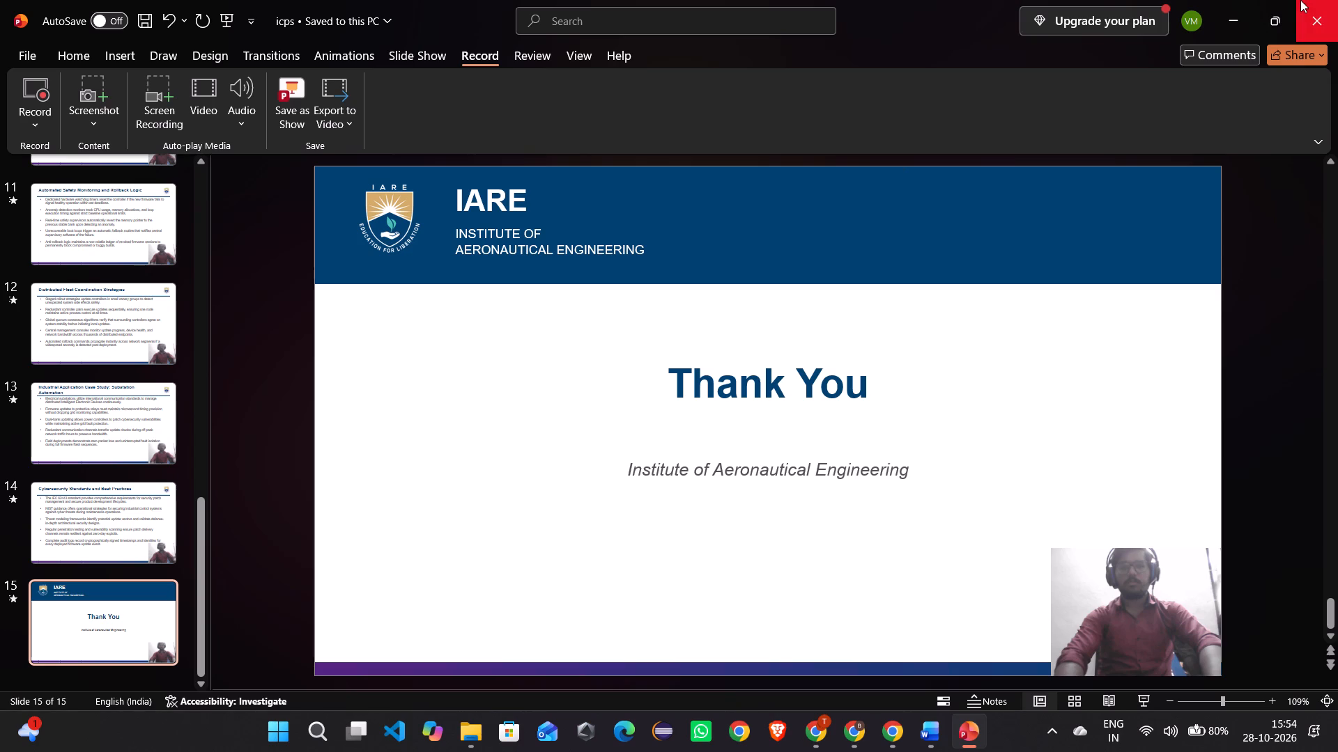
# Close the icps presentation without saving its changes.
pyautogui.click(1328, 1)
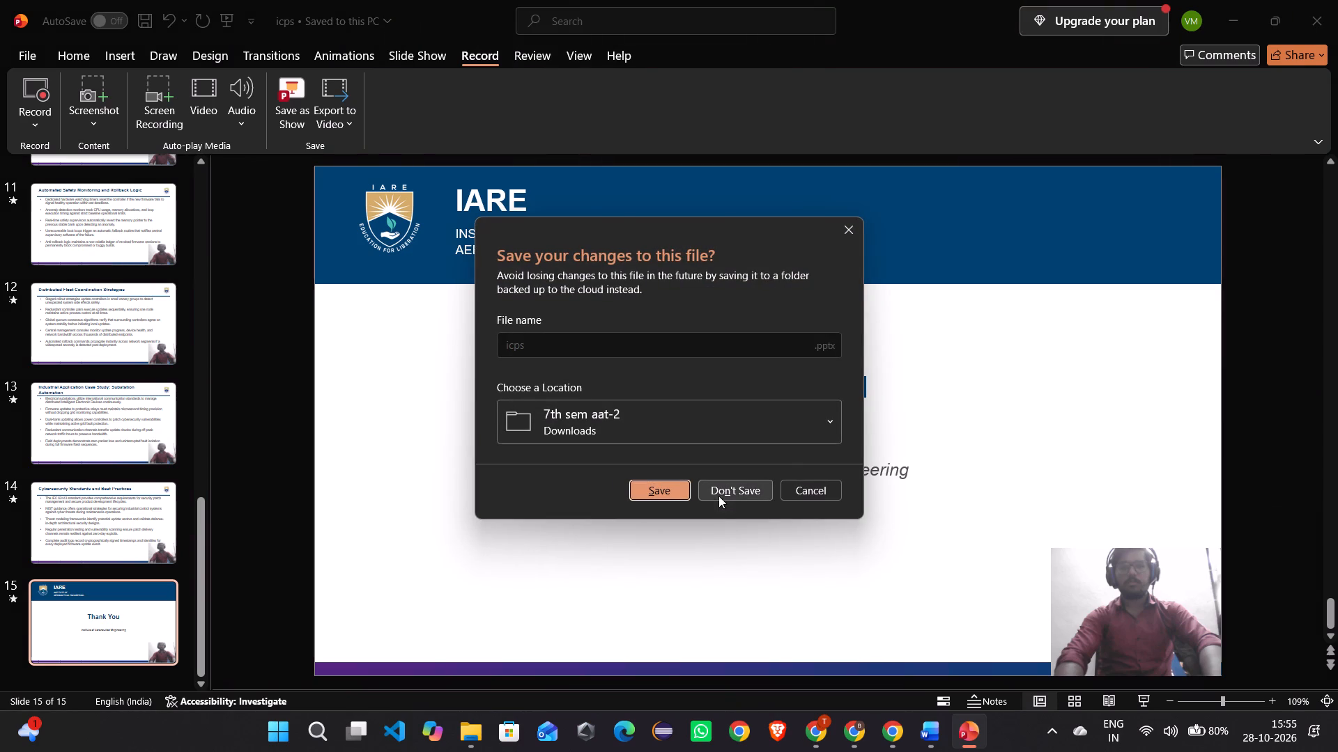
pyautogui.click(720, 489)
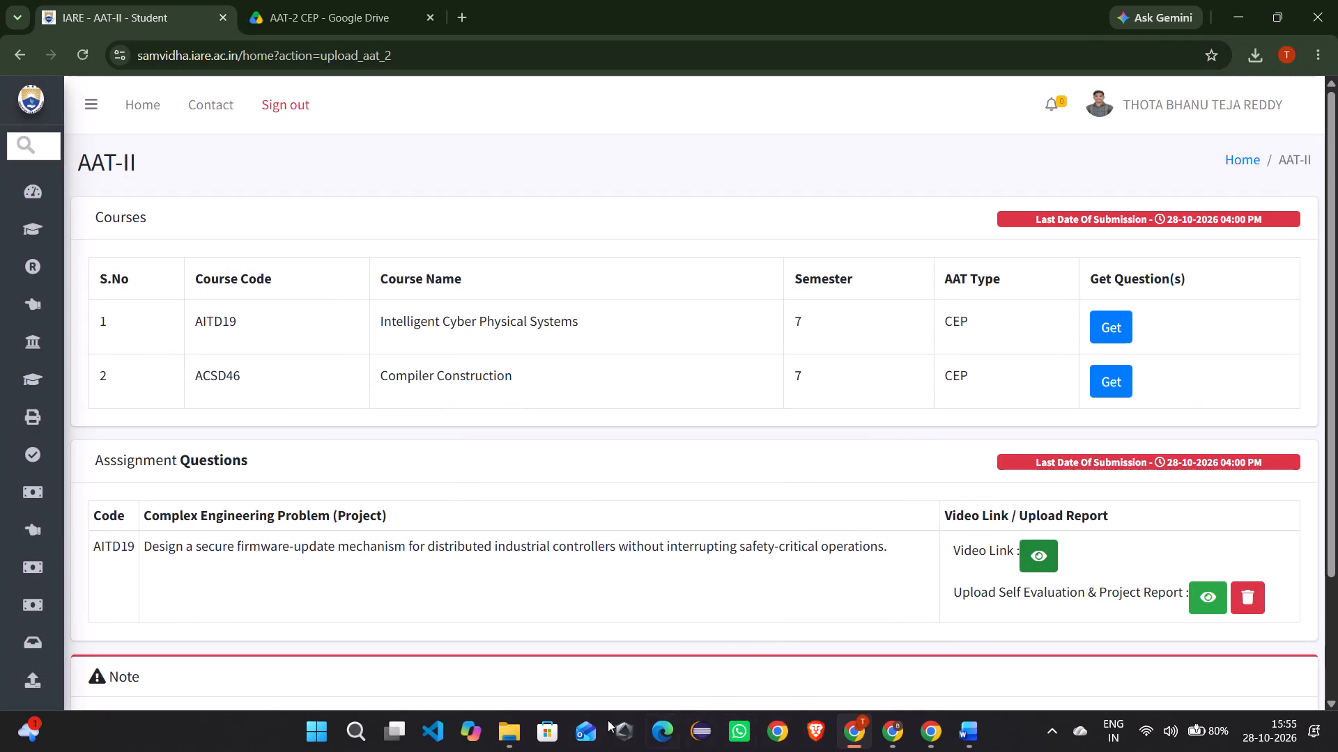
# Play the exported icps video from the 7th sem aat-2 folder and skip ahead to check the recording.
pyautogui.click(495, 724)
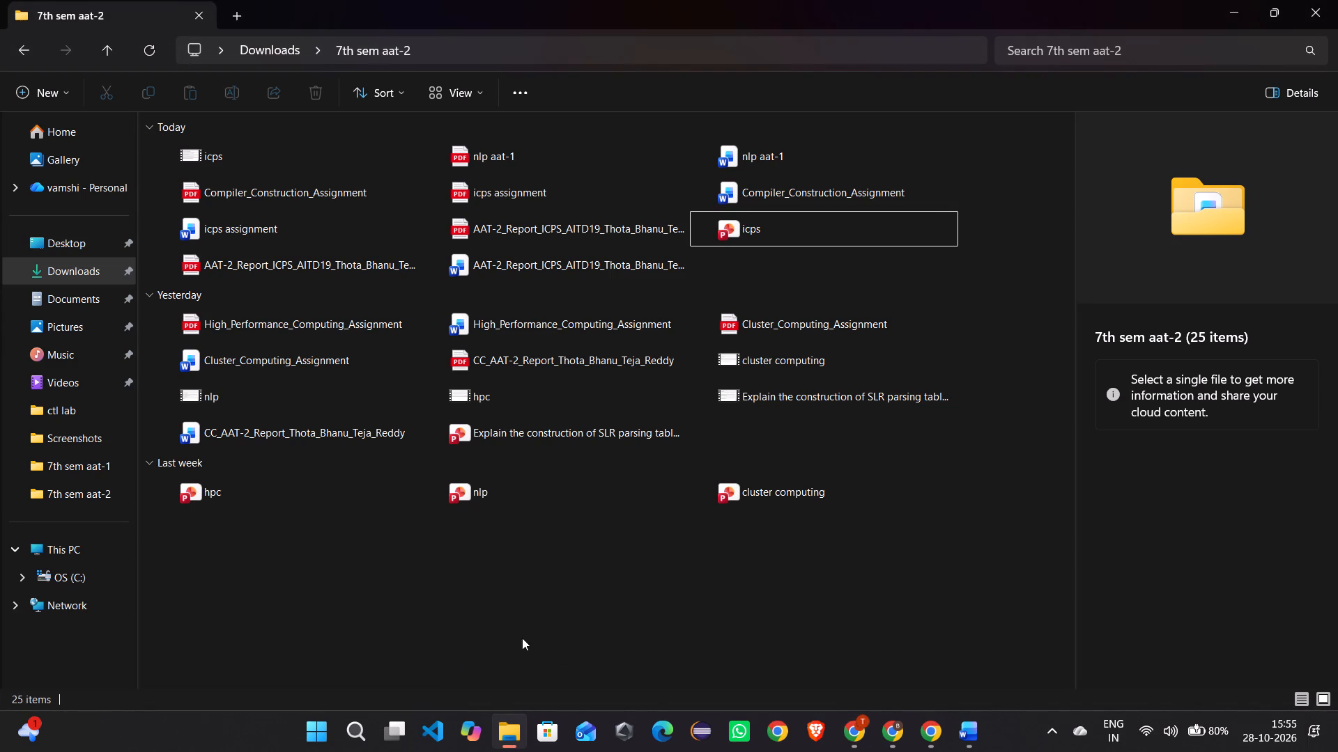
pyautogui.doubleClick(253, 162)
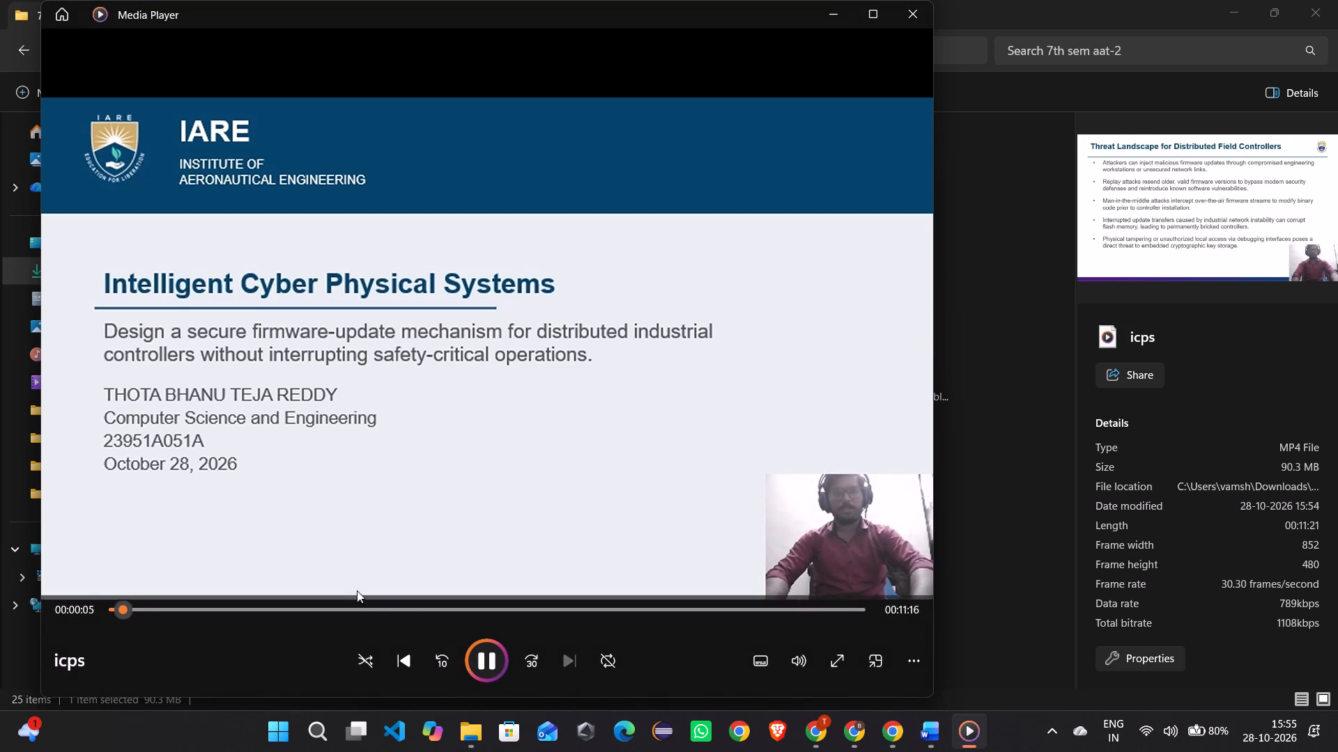
pyautogui.click(351, 613)
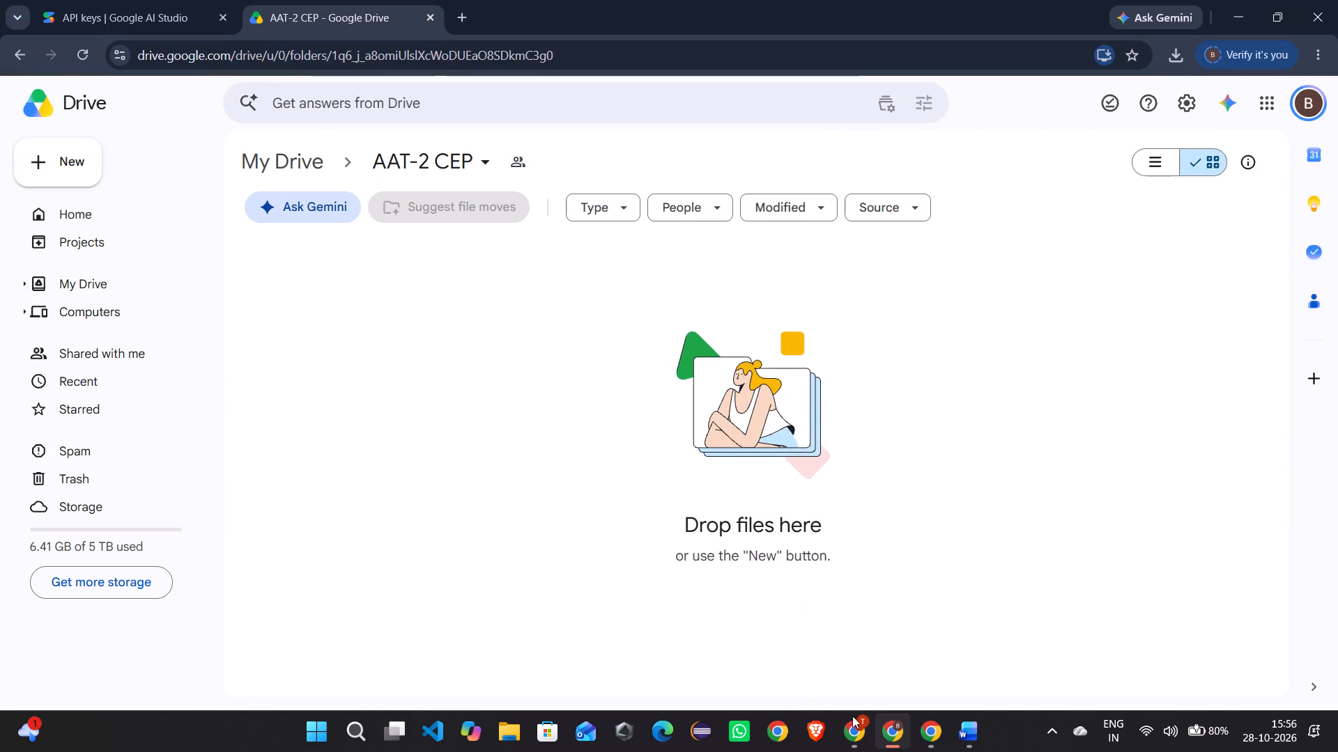
# Upload the icps MP4 video from 7th sem aat-2 to the AAT-2 CEP folder in Google Drive.
pyautogui.click(60, 165)
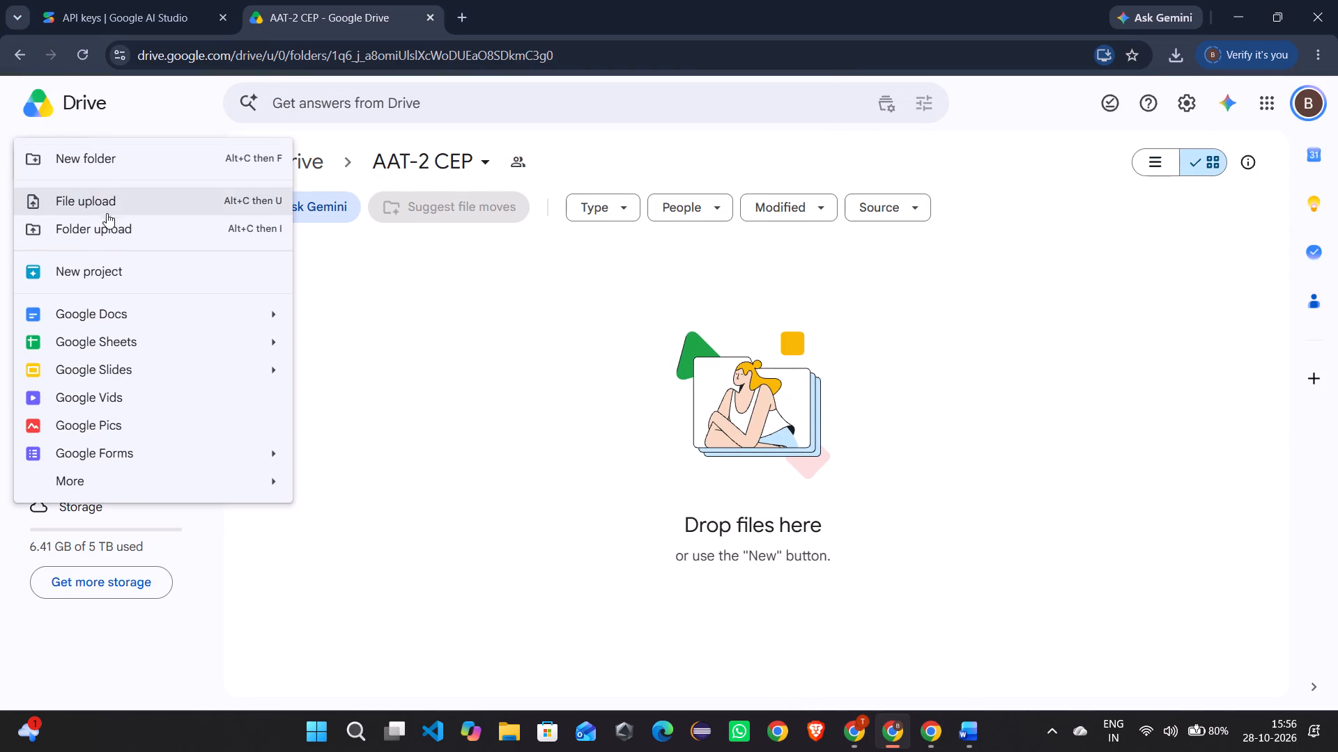
pyautogui.click(116, 210)
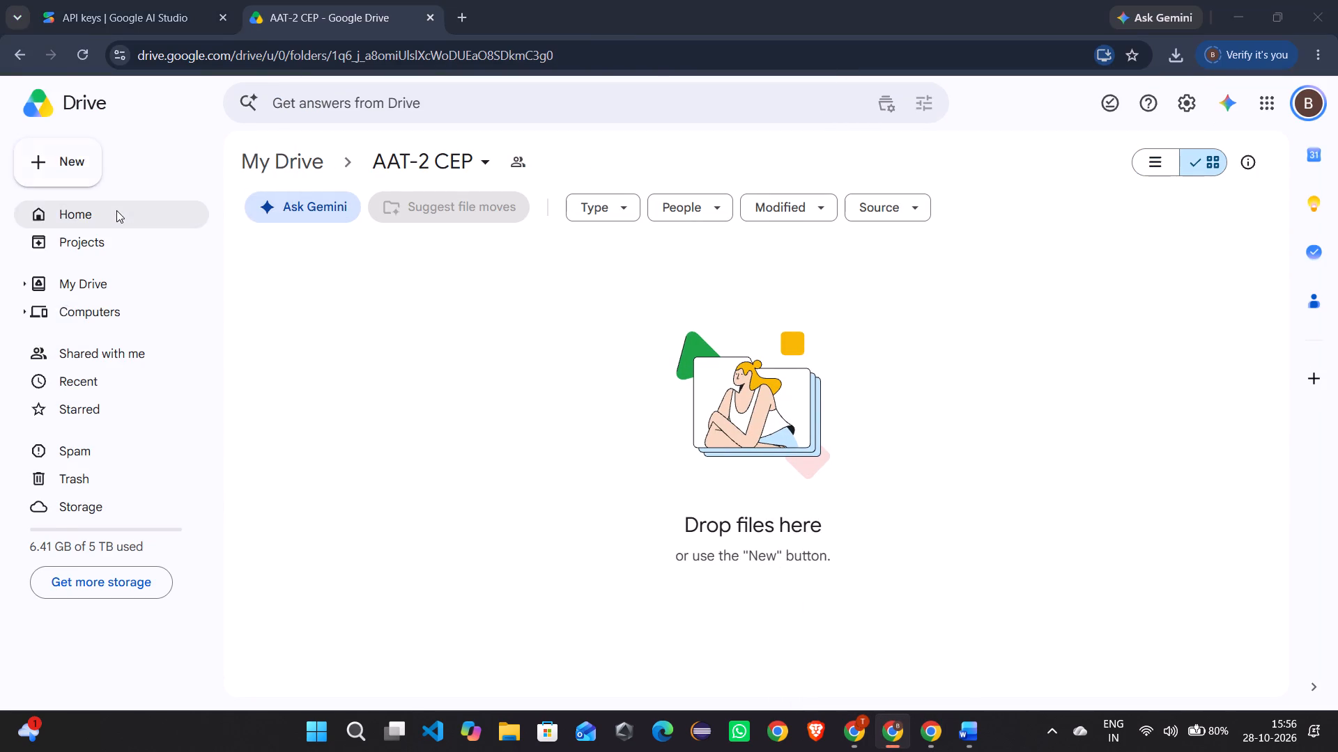
pyautogui.click(296, 156)
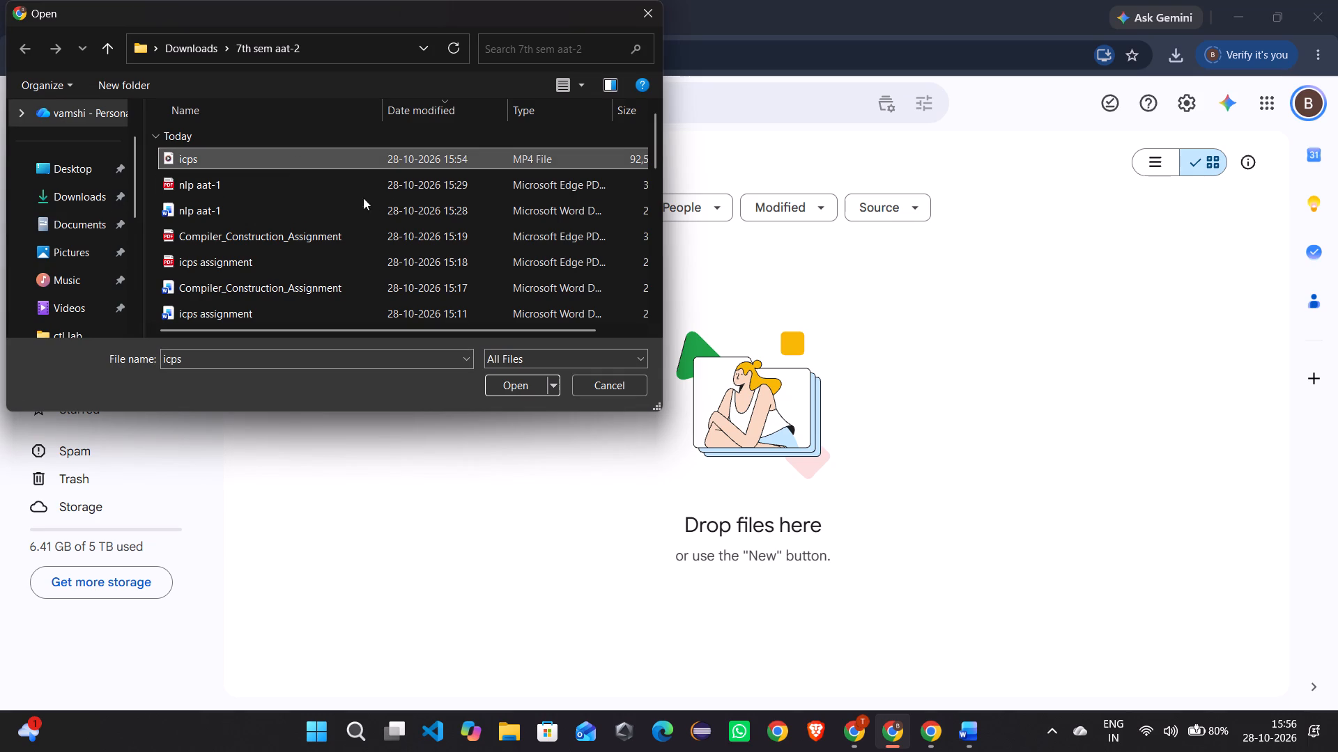
pyautogui.click(502, 394)
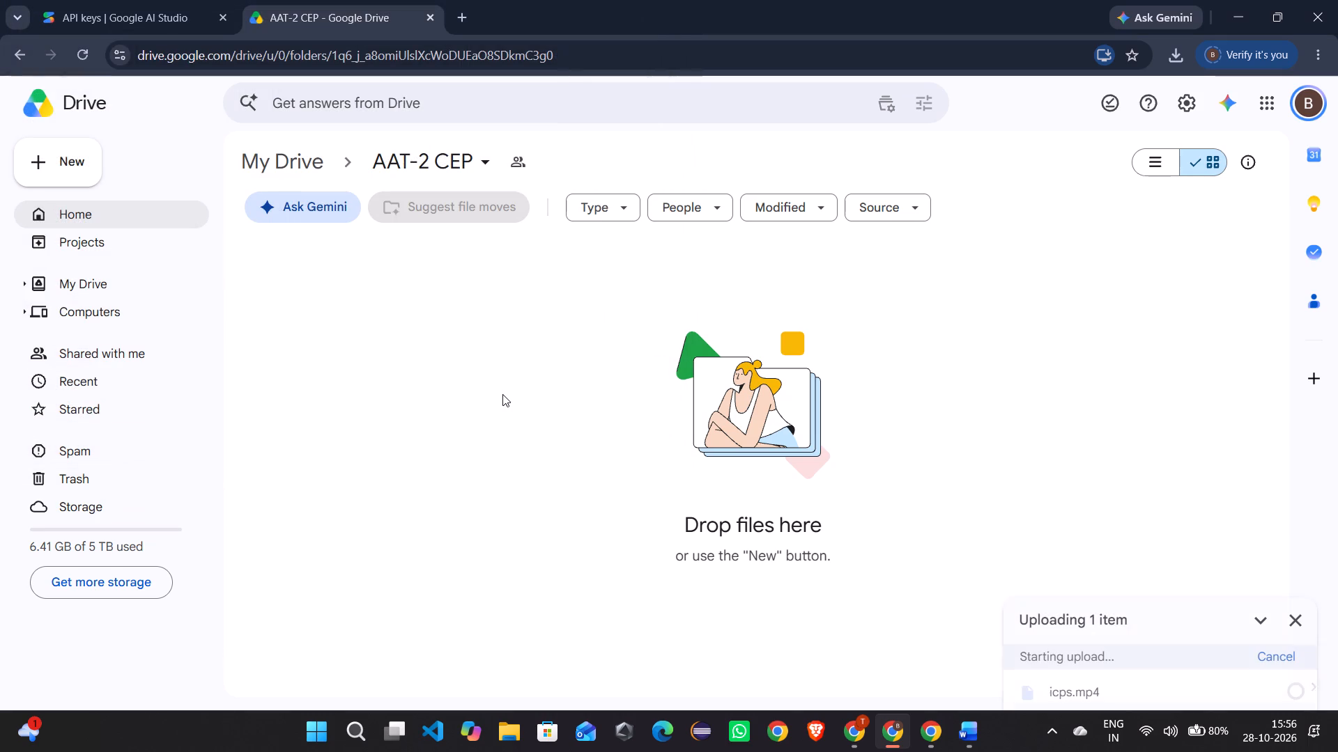
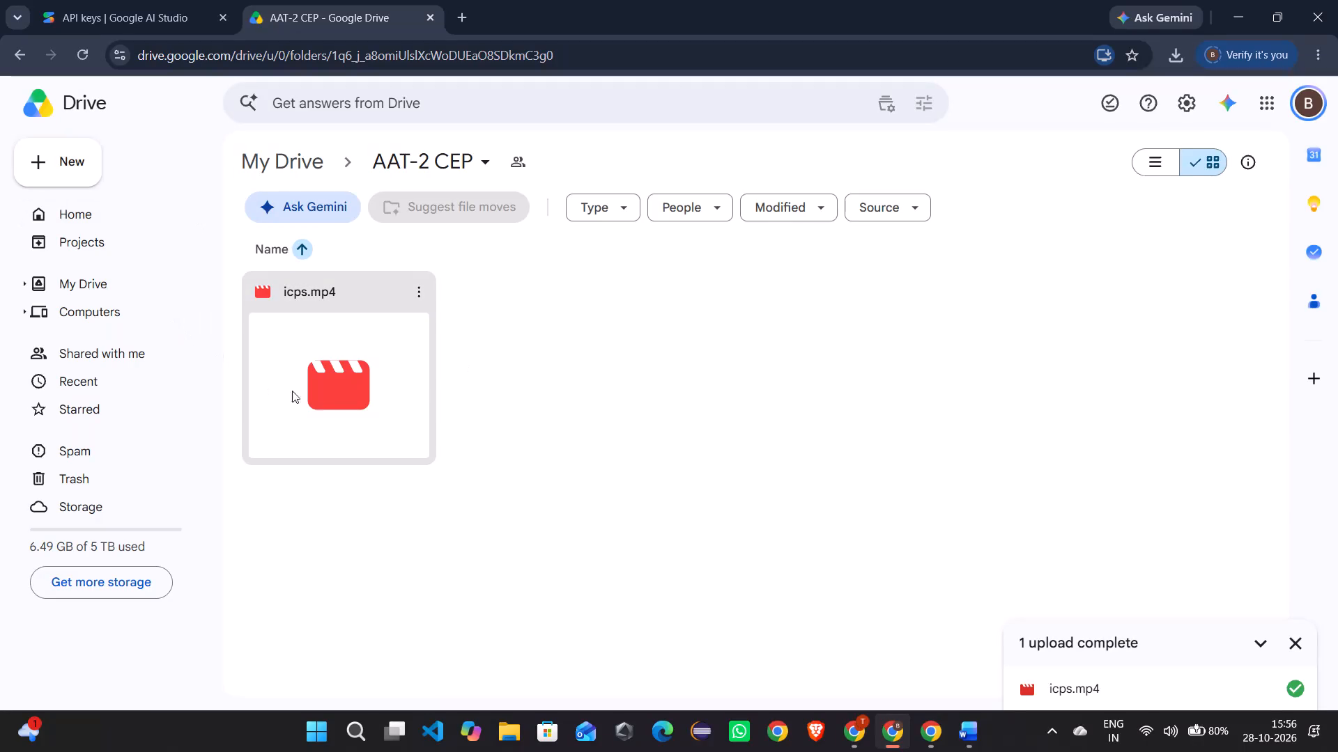
# Play the uploaded icps.mp4 from the AAT-2 CEP folder to check it, close the preview and reload the folder.
pyautogui.click(333, 399)
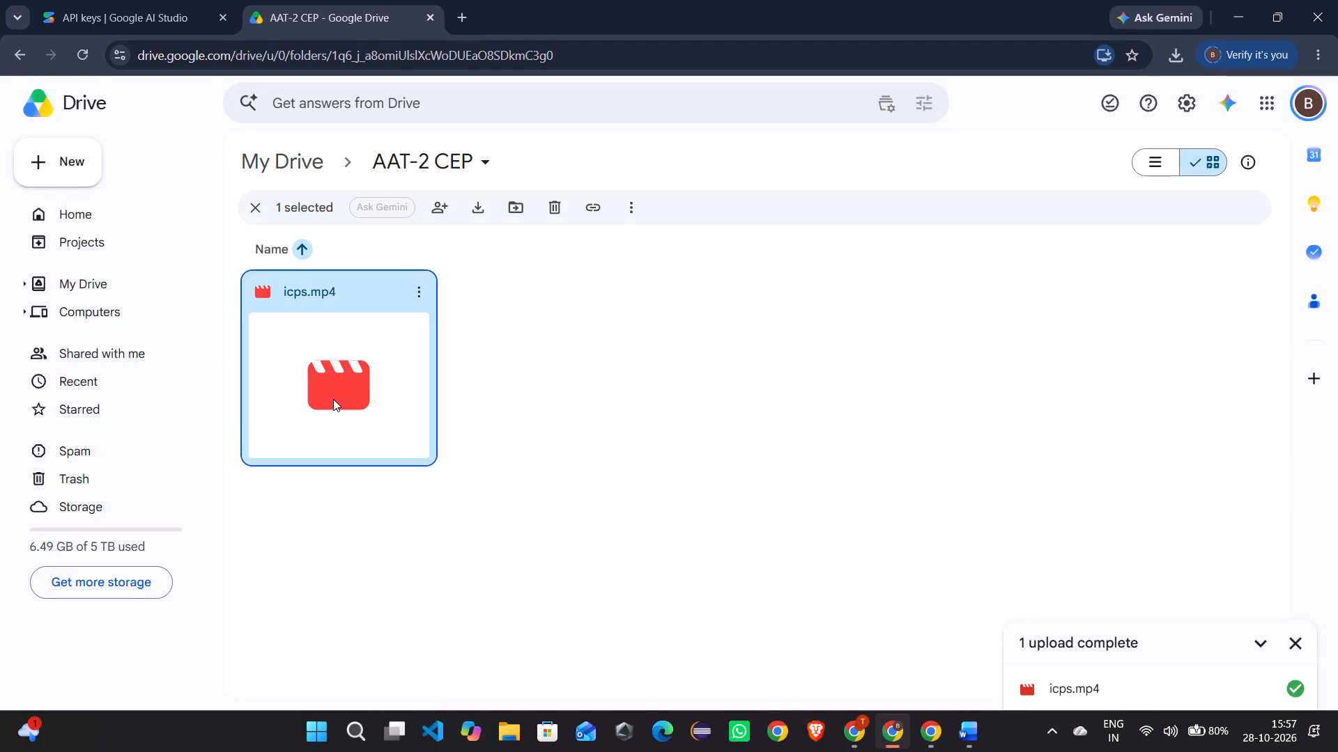
pyautogui.click(333, 399)
pyautogui.click(727, 393)
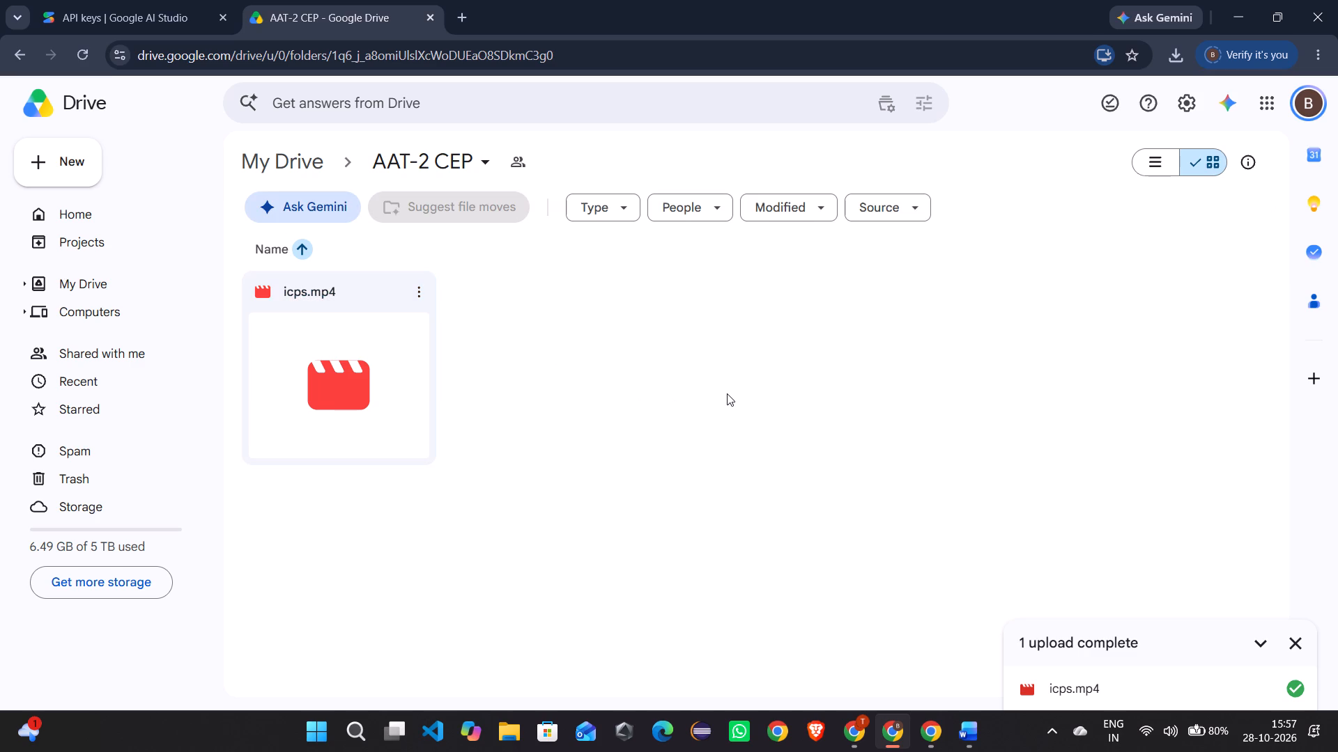
pyautogui.doubleClick(319, 409)
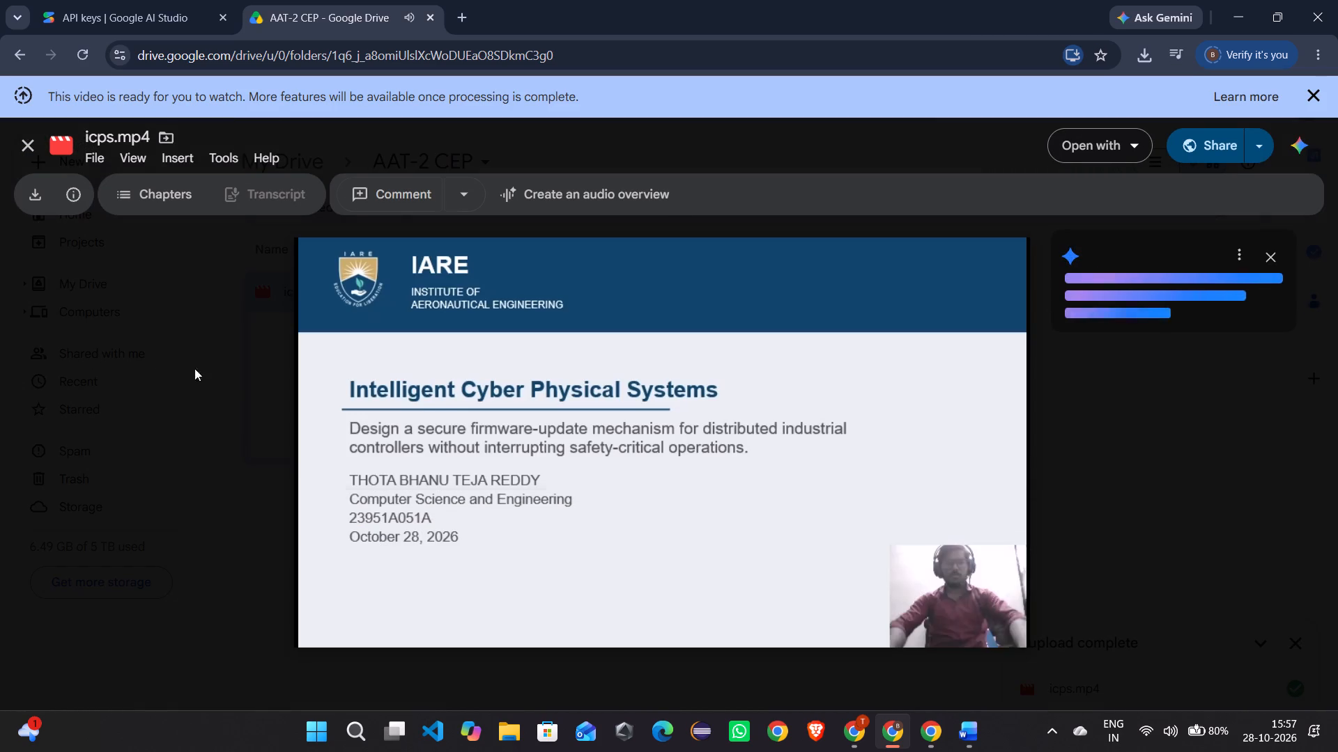
pyautogui.click(22, 152)
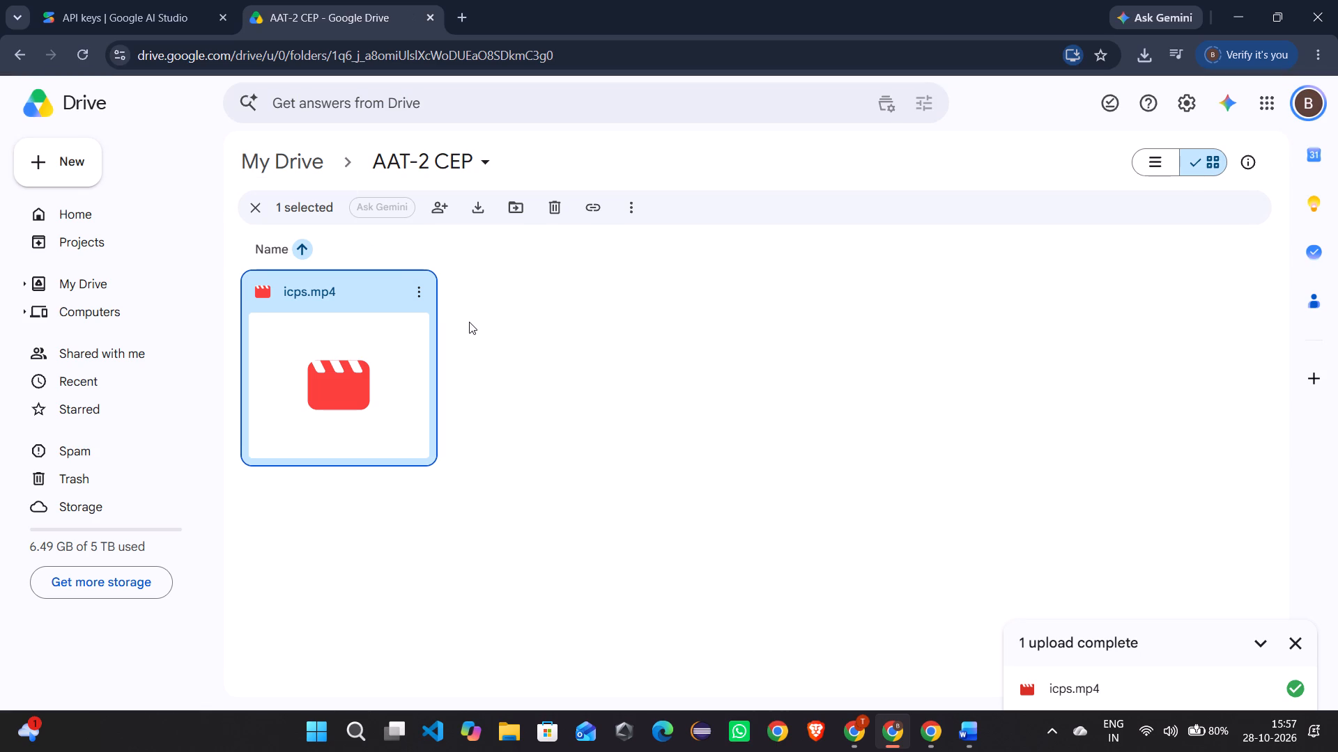
pyautogui.click(89, 56)
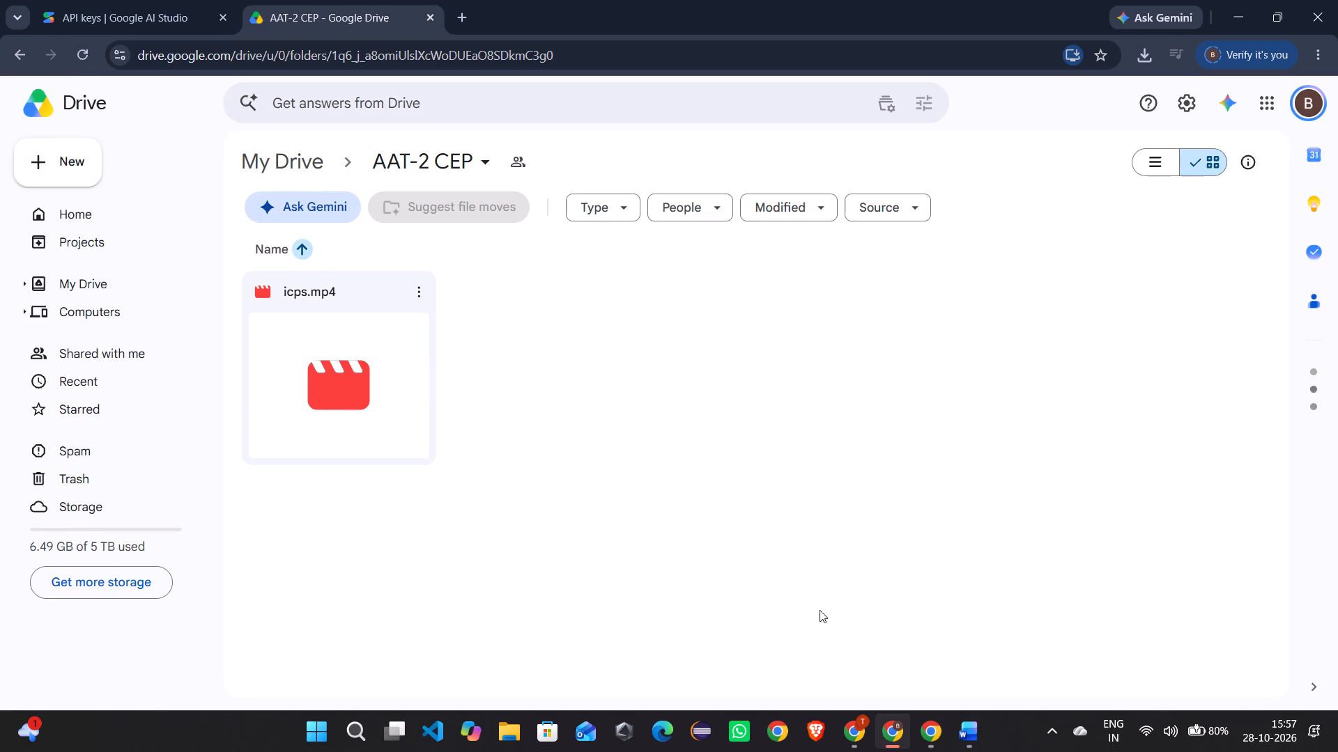
# In the college account's browser window, reload the shared AAT-2 CEP folder and check that the submitted AITD19 video link opens it.
pyautogui.click(857, 724)
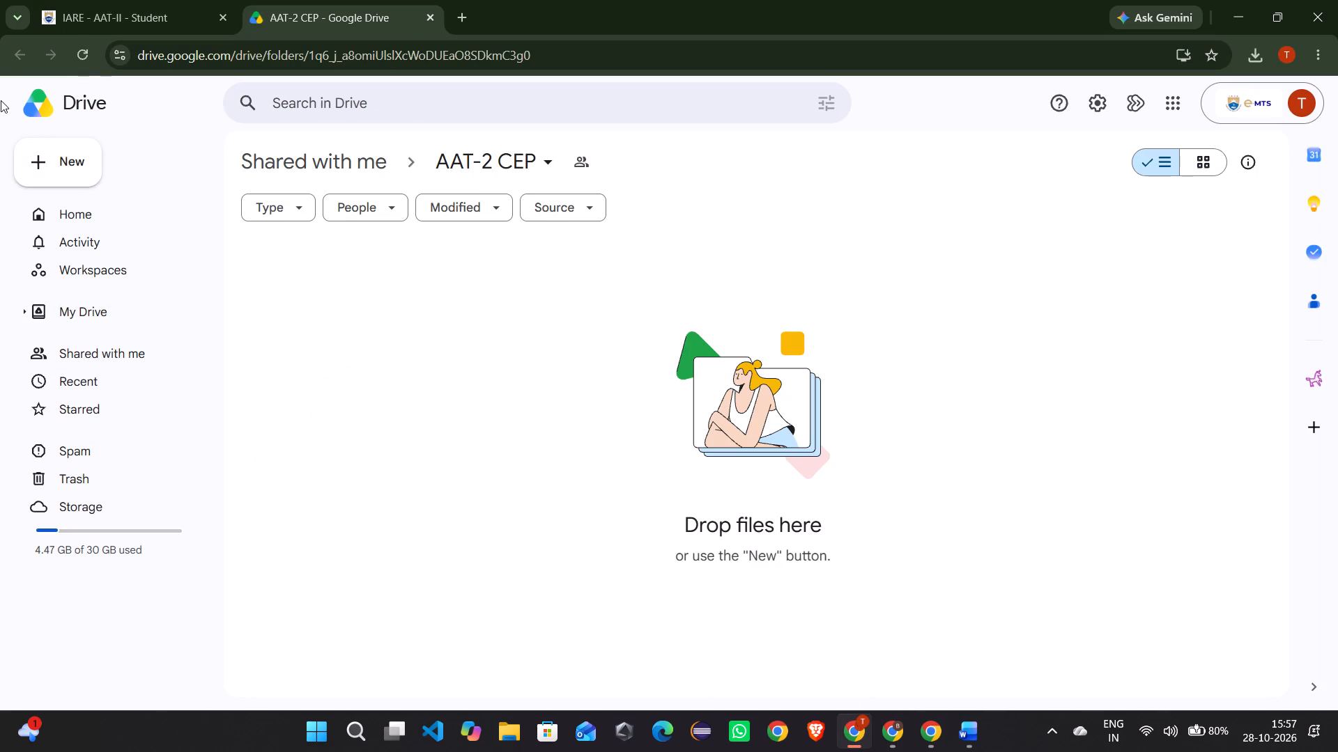
pyautogui.hotkey('ctrl', 'r')
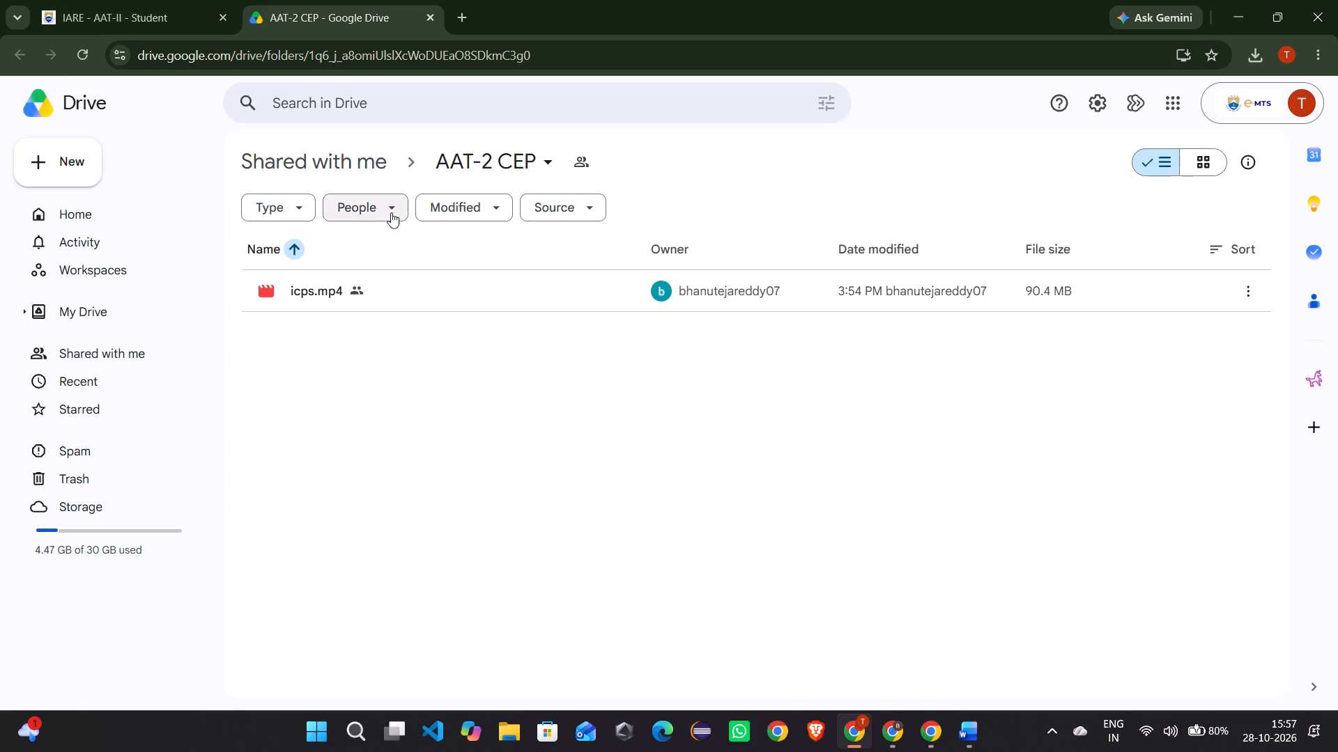
pyautogui.click(433, 15)
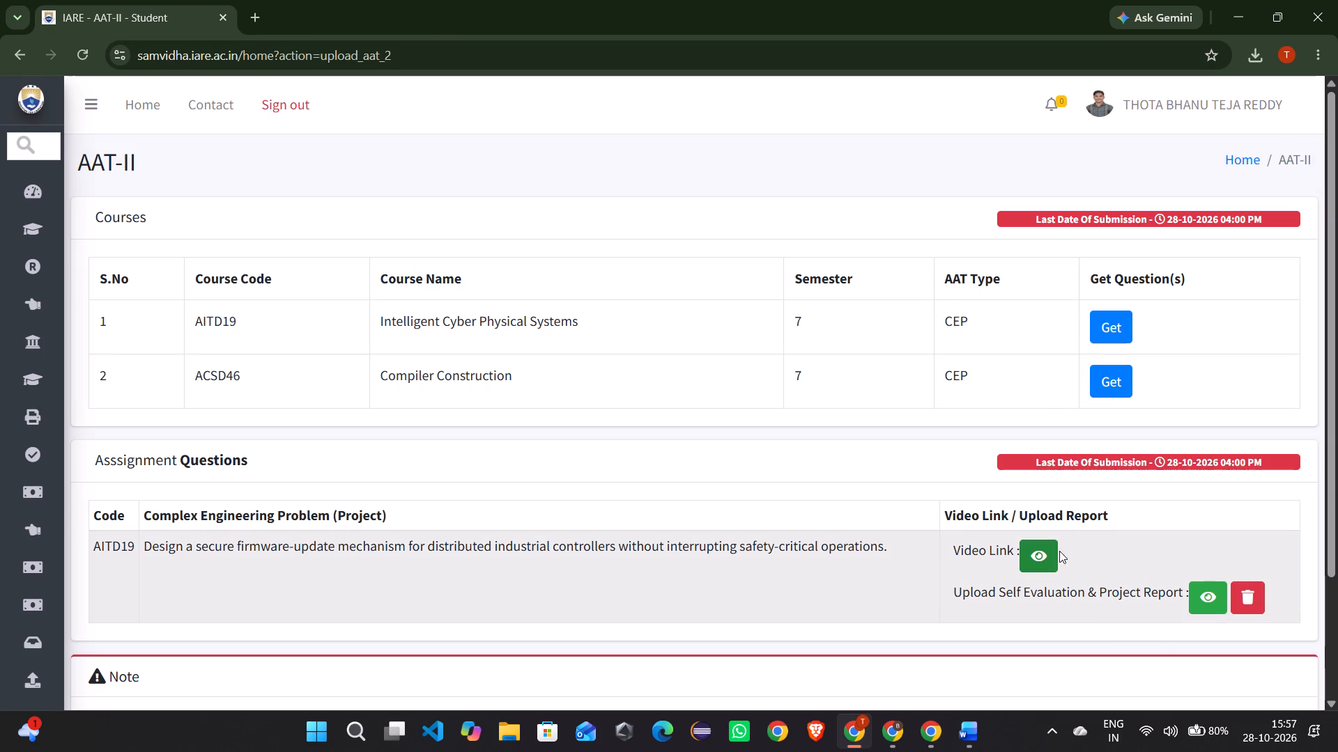
pyautogui.click(1046, 554)
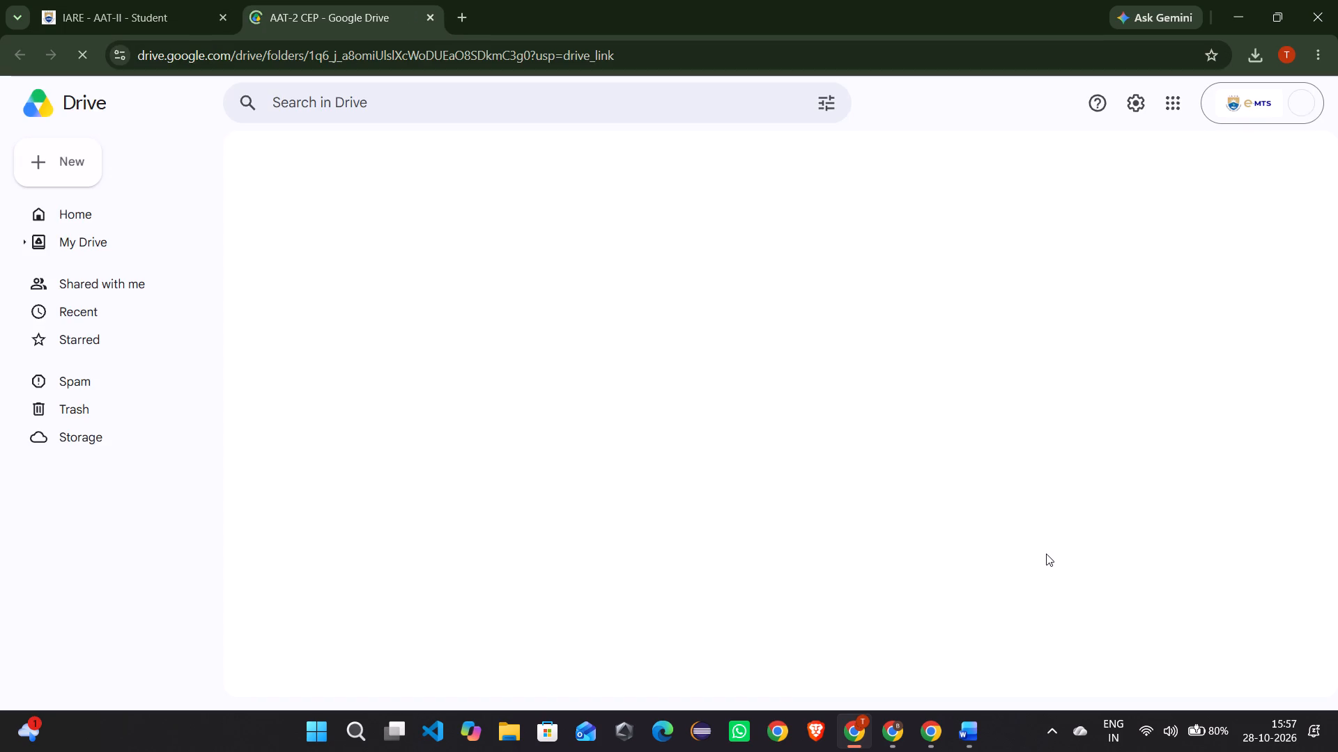
pyautogui.click(427, 19)
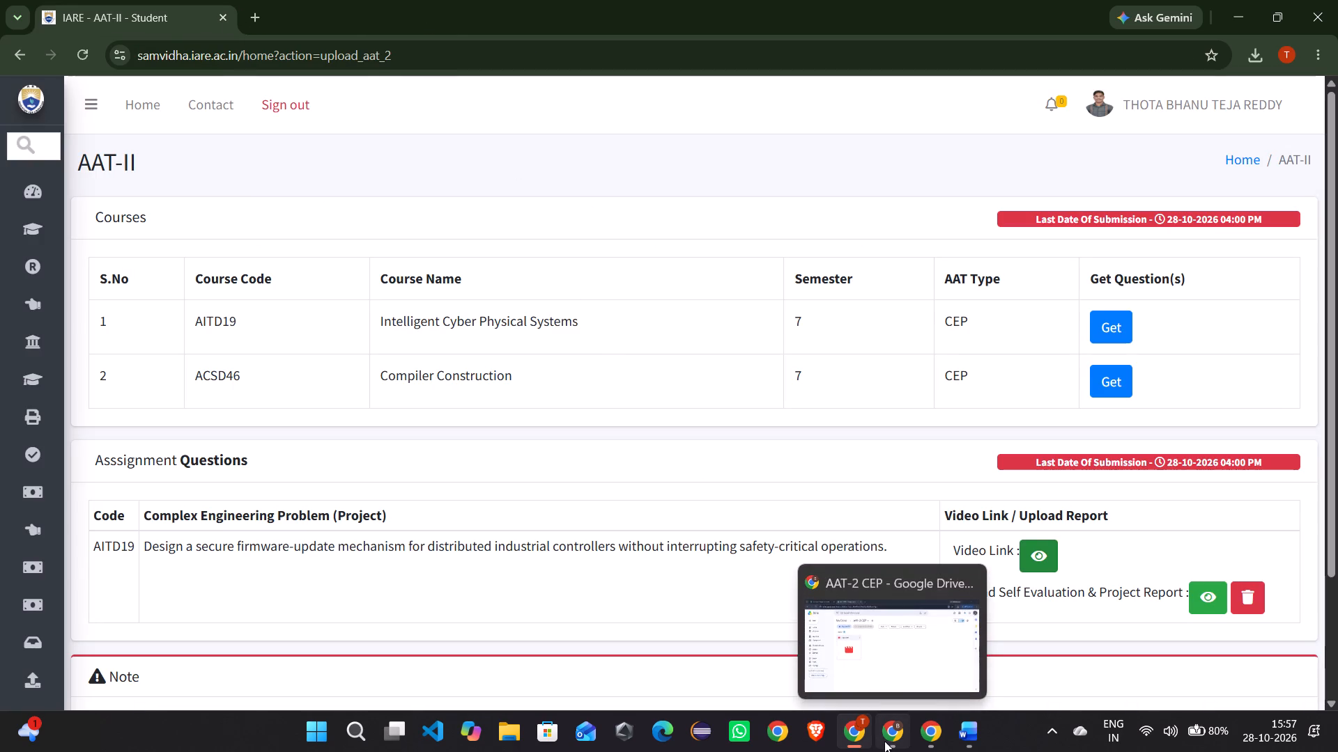
# Back in the Drive owner's window, copy the share link of icps.mp4 in the AAT-2 CEP folder.
pyautogui.click(865, 675)
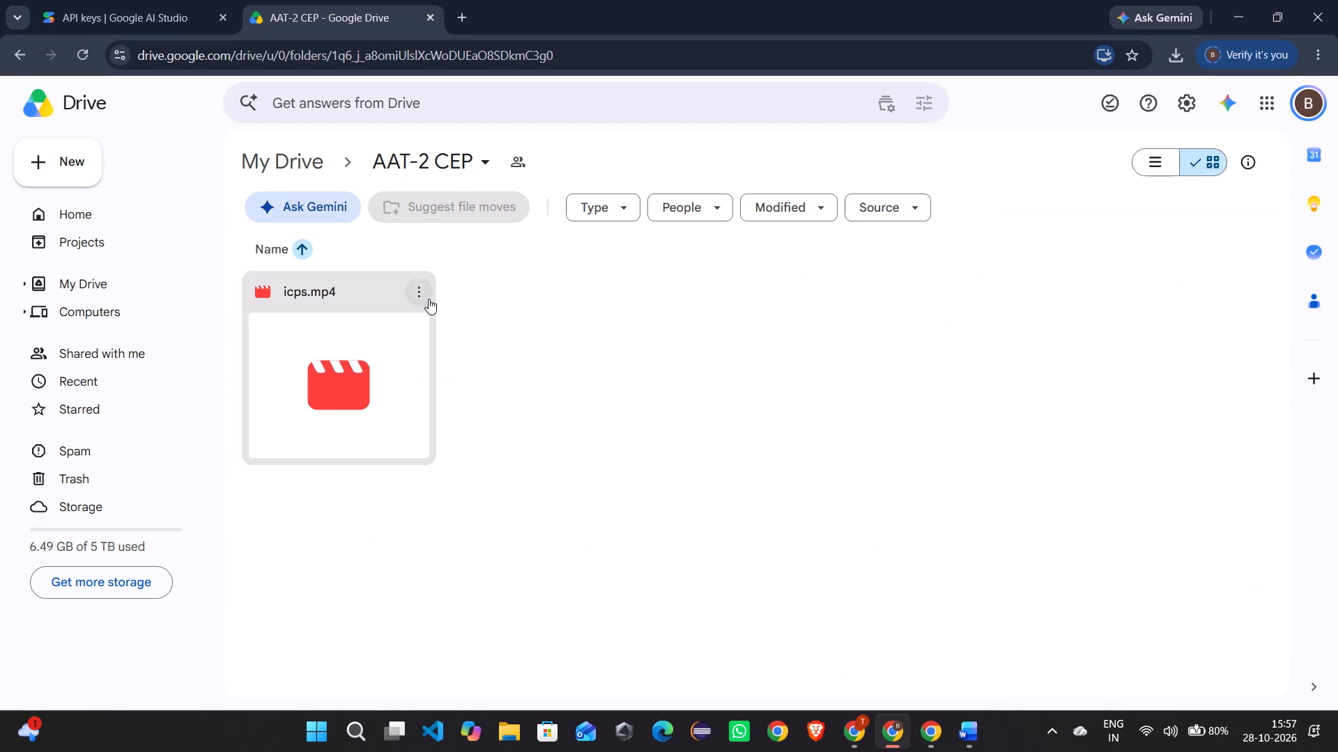
pyautogui.click(420, 294)
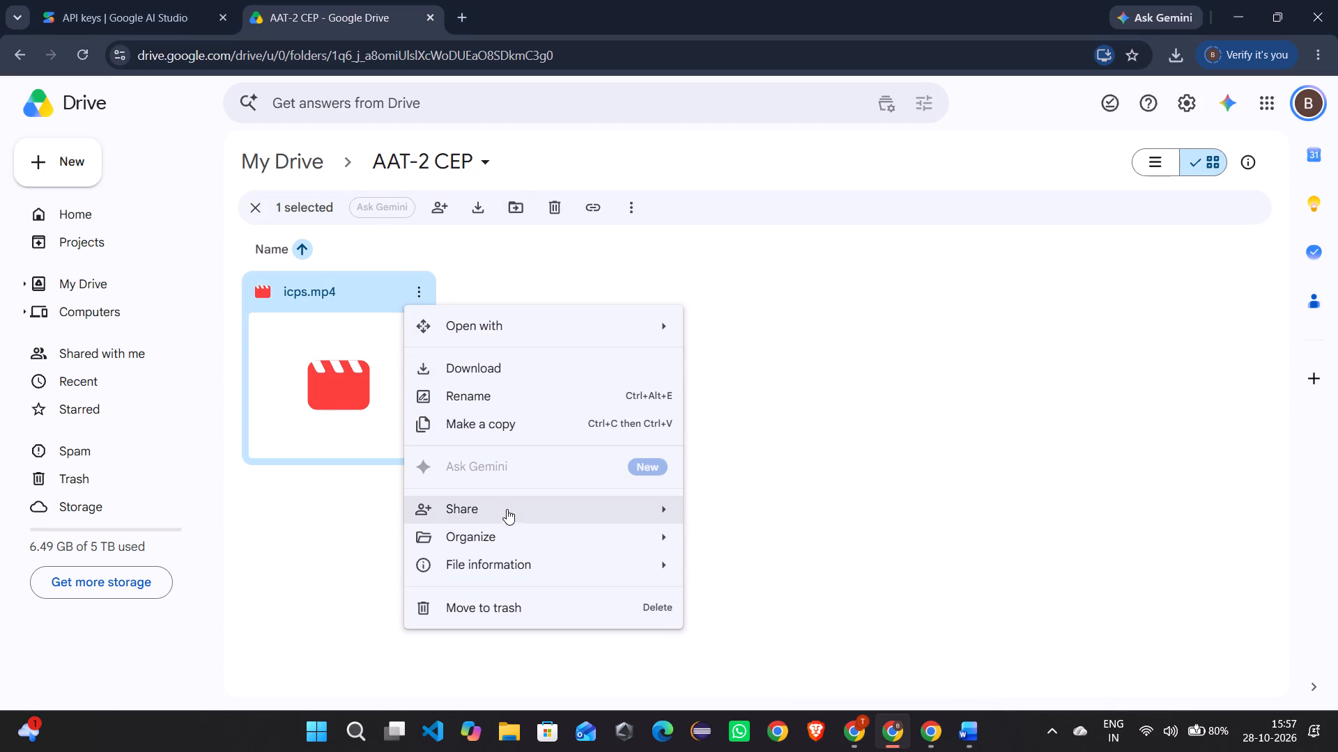
pyautogui.click(732, 542)
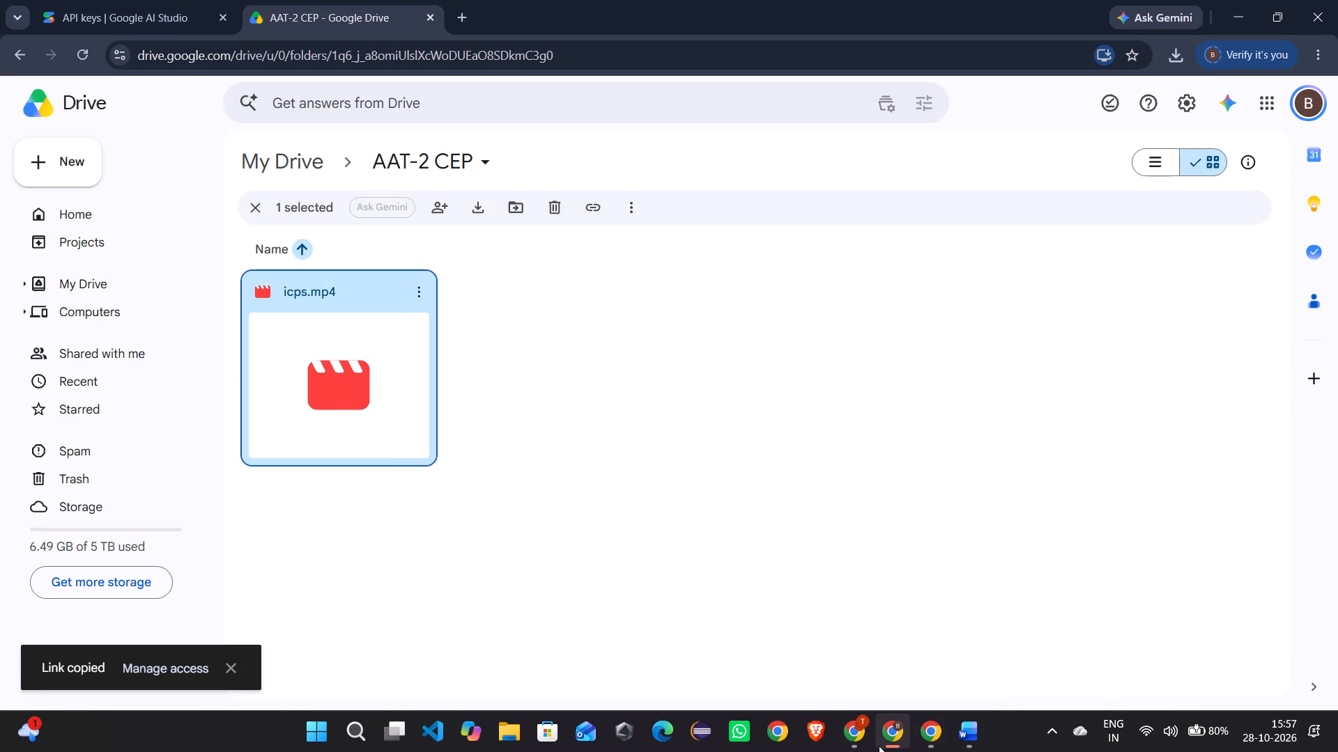
# Delete the existing AITD19 video link and report submission on the college portal's AAT-II page.
pyautogui.click(858, 740)
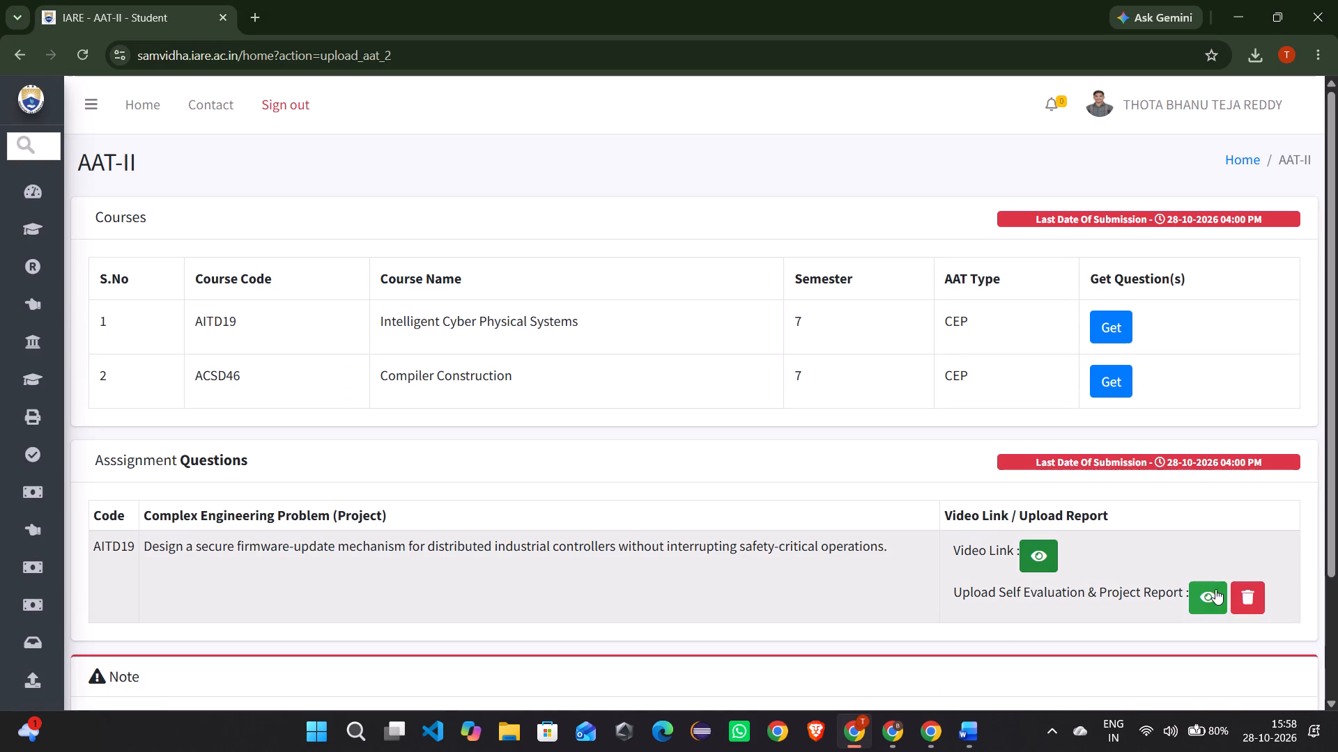
pyautogui.click(1255, 596)
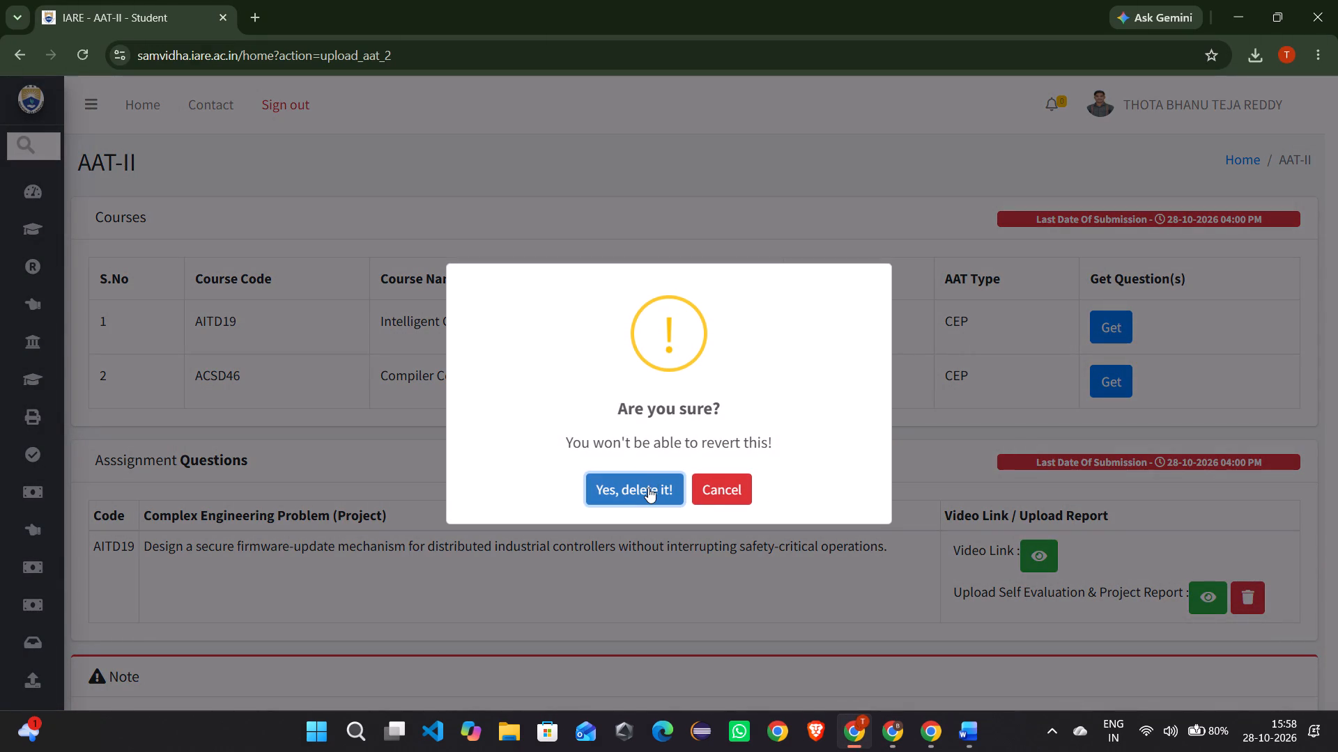
pyautogui.click(648, 487)
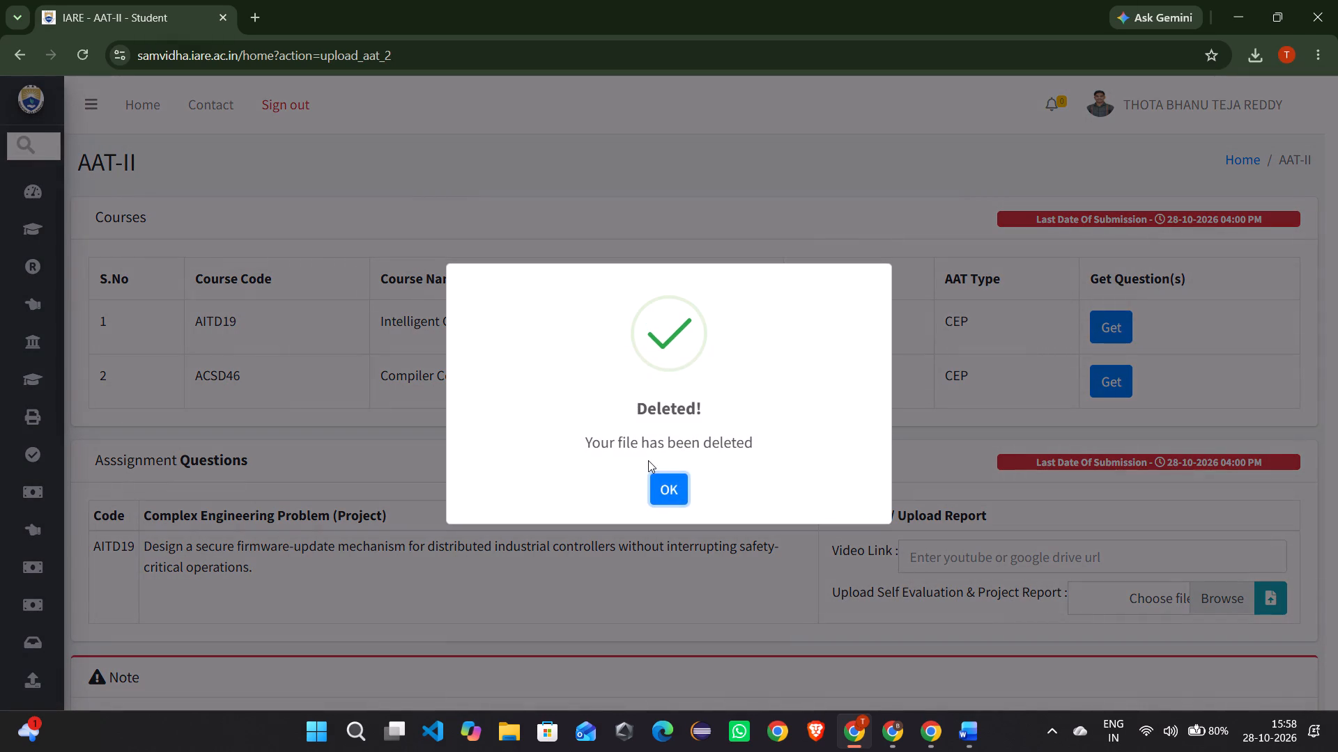
pyautogui.click(668, 484)
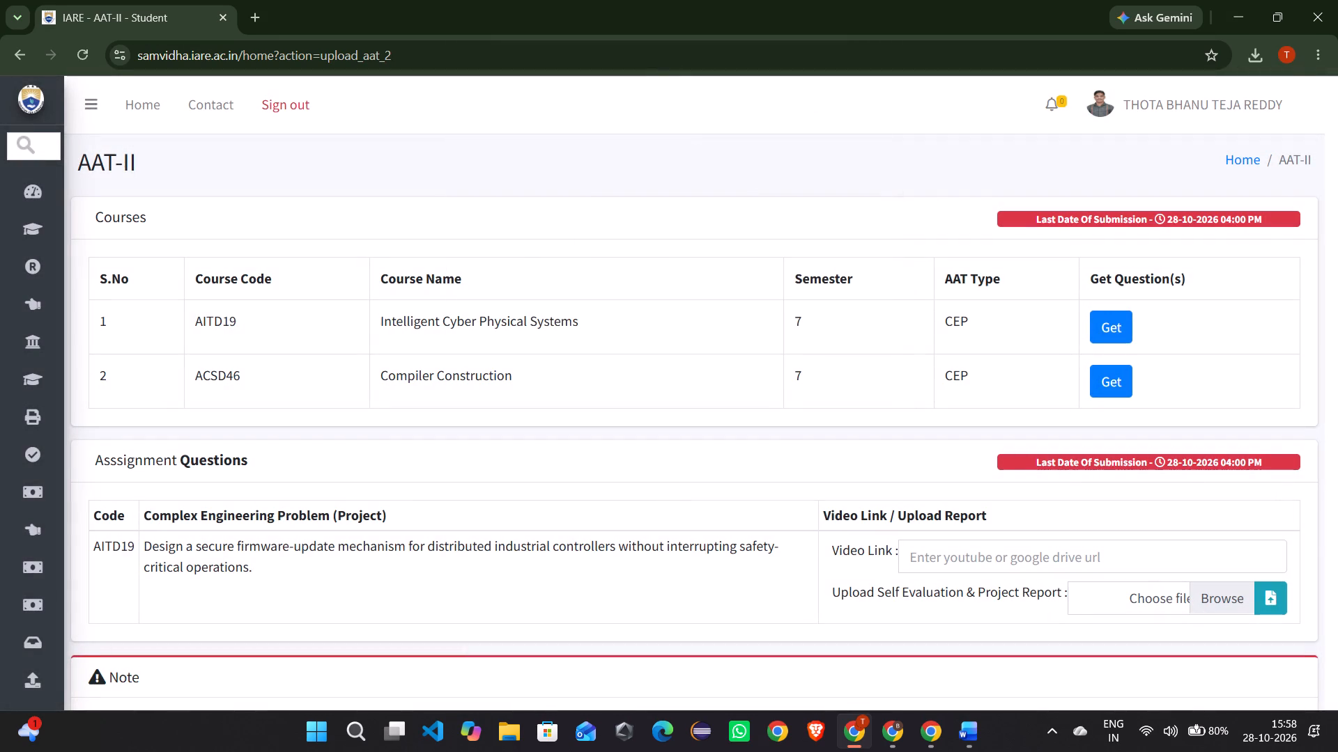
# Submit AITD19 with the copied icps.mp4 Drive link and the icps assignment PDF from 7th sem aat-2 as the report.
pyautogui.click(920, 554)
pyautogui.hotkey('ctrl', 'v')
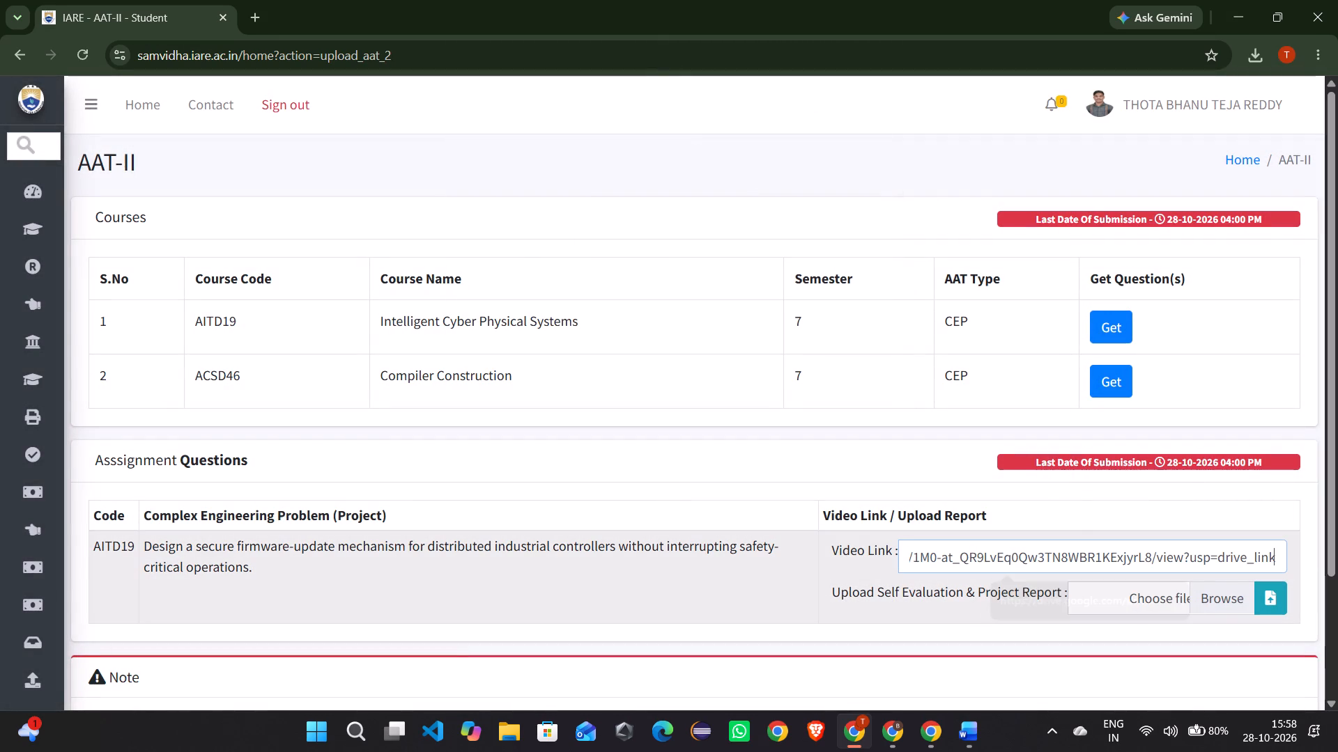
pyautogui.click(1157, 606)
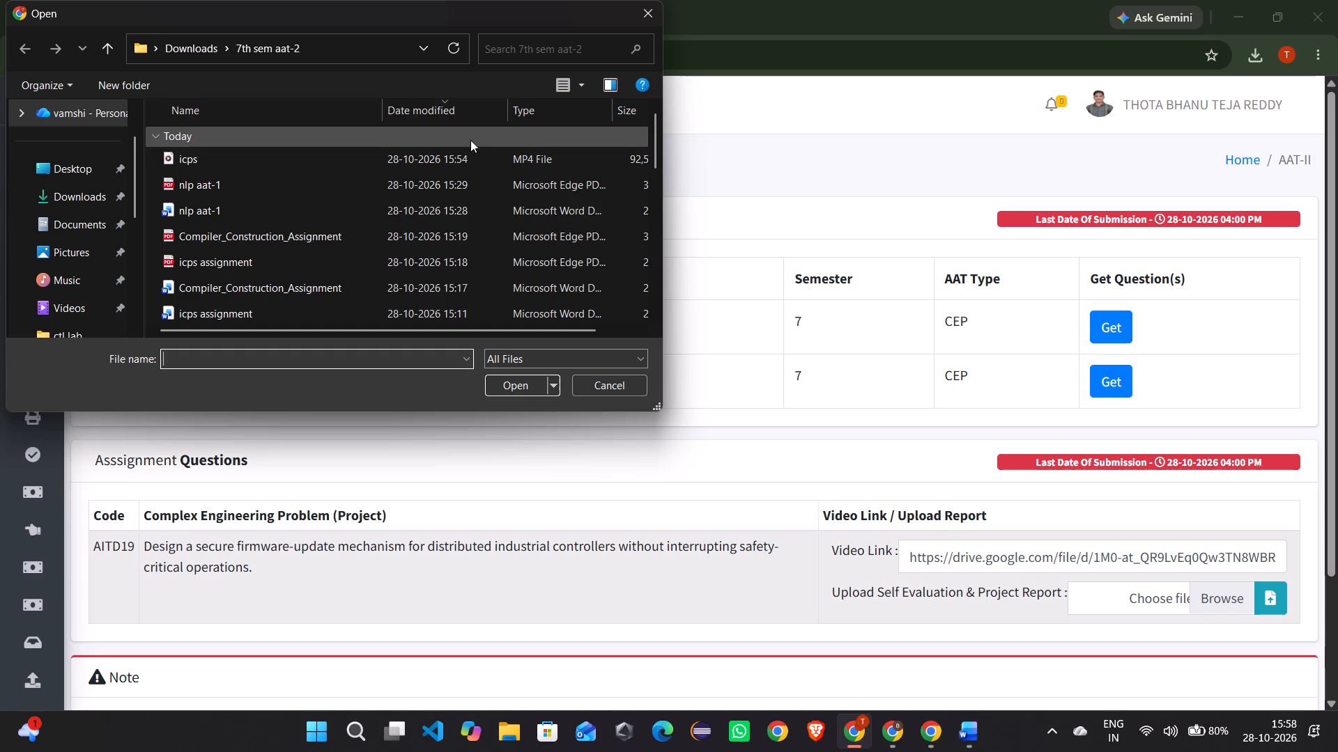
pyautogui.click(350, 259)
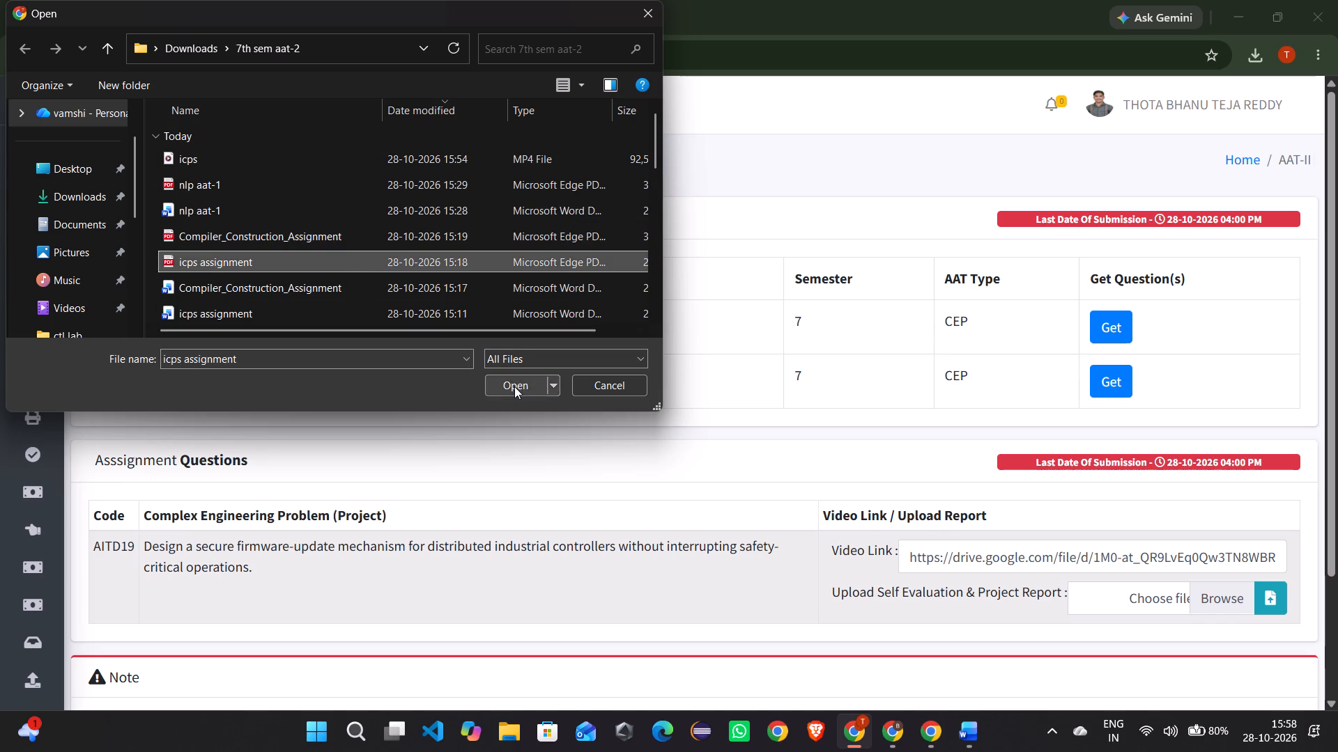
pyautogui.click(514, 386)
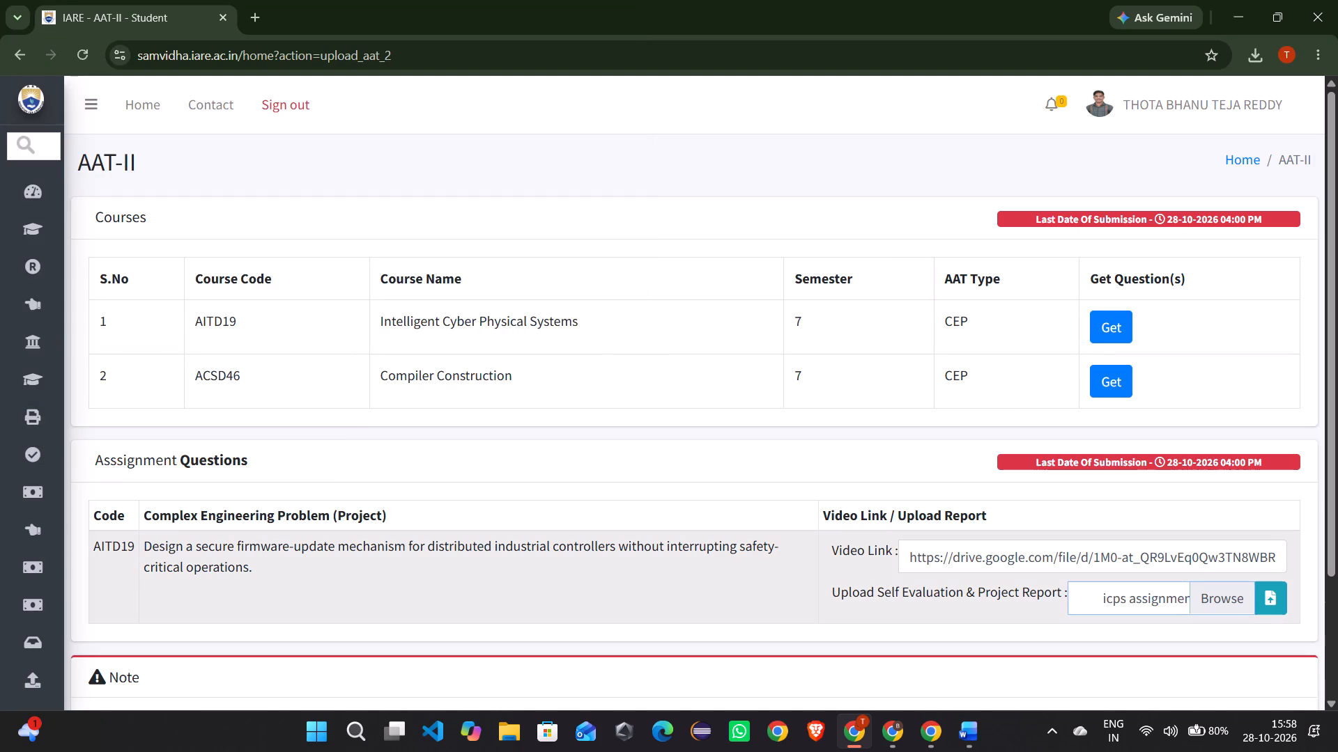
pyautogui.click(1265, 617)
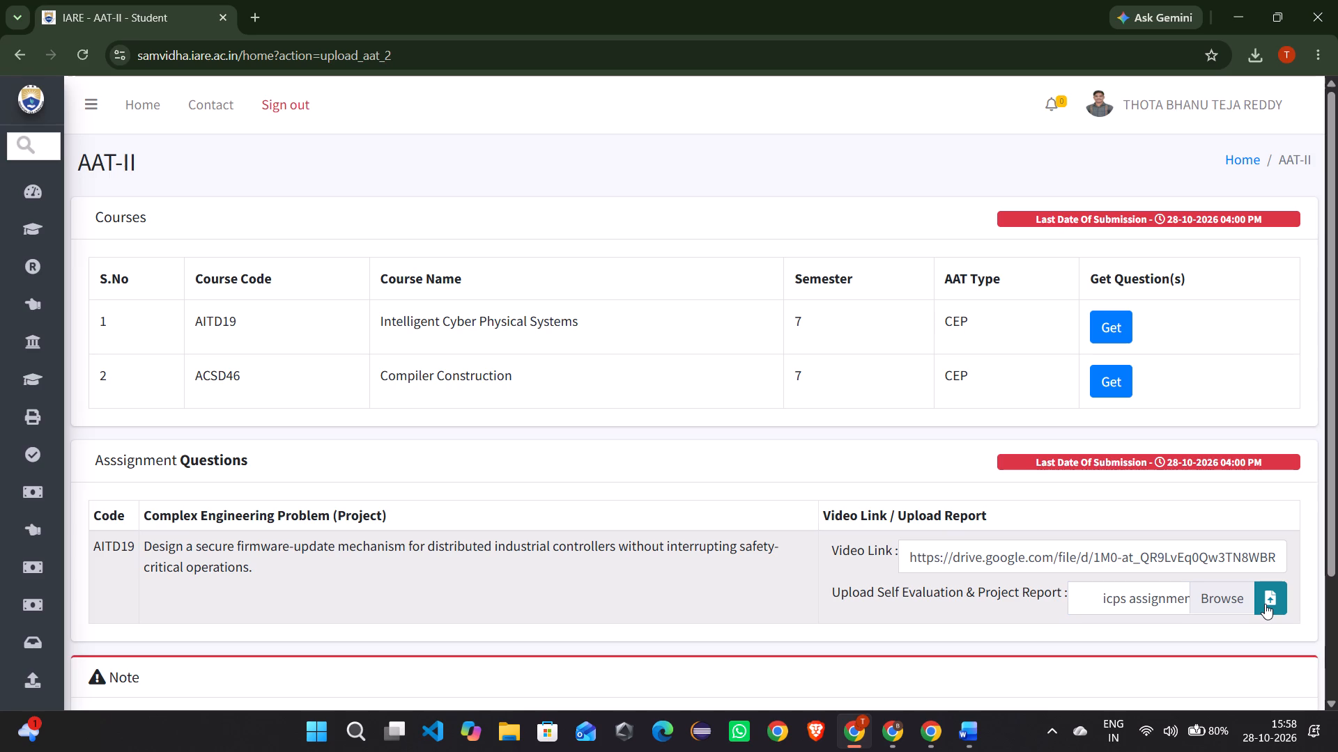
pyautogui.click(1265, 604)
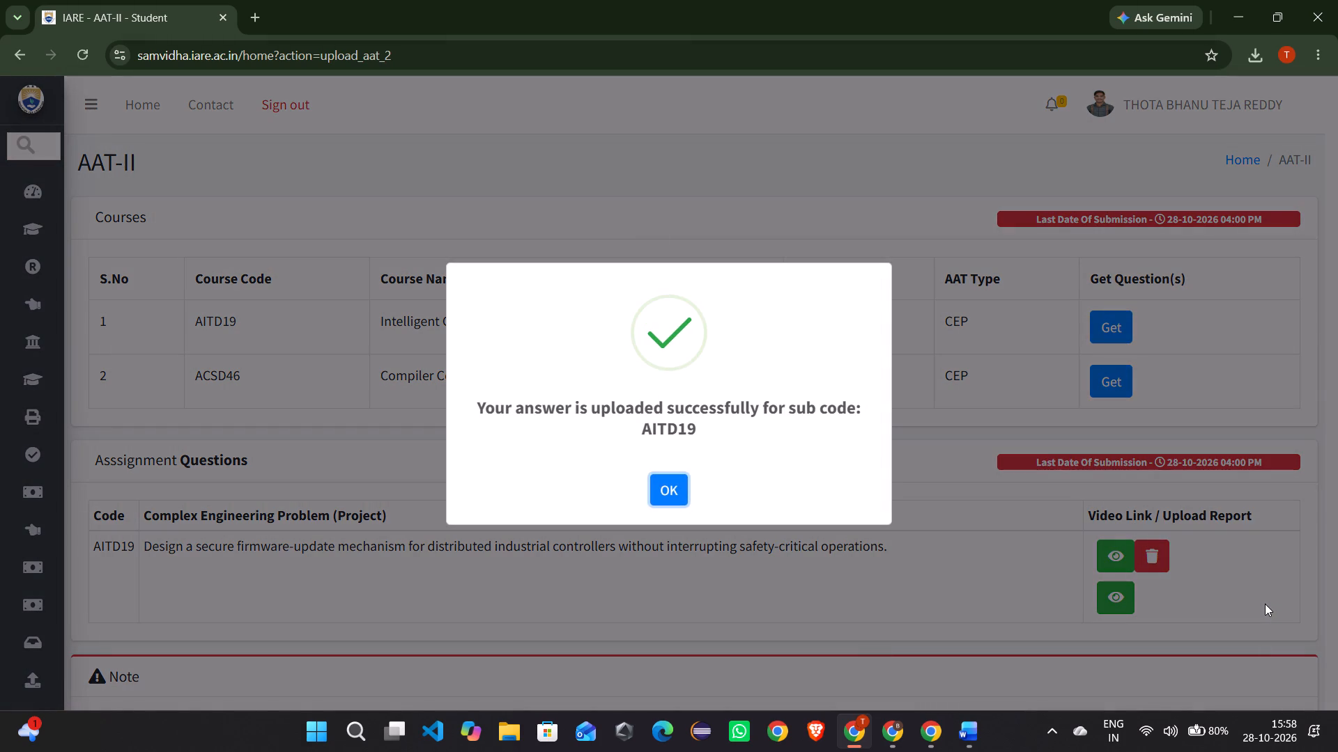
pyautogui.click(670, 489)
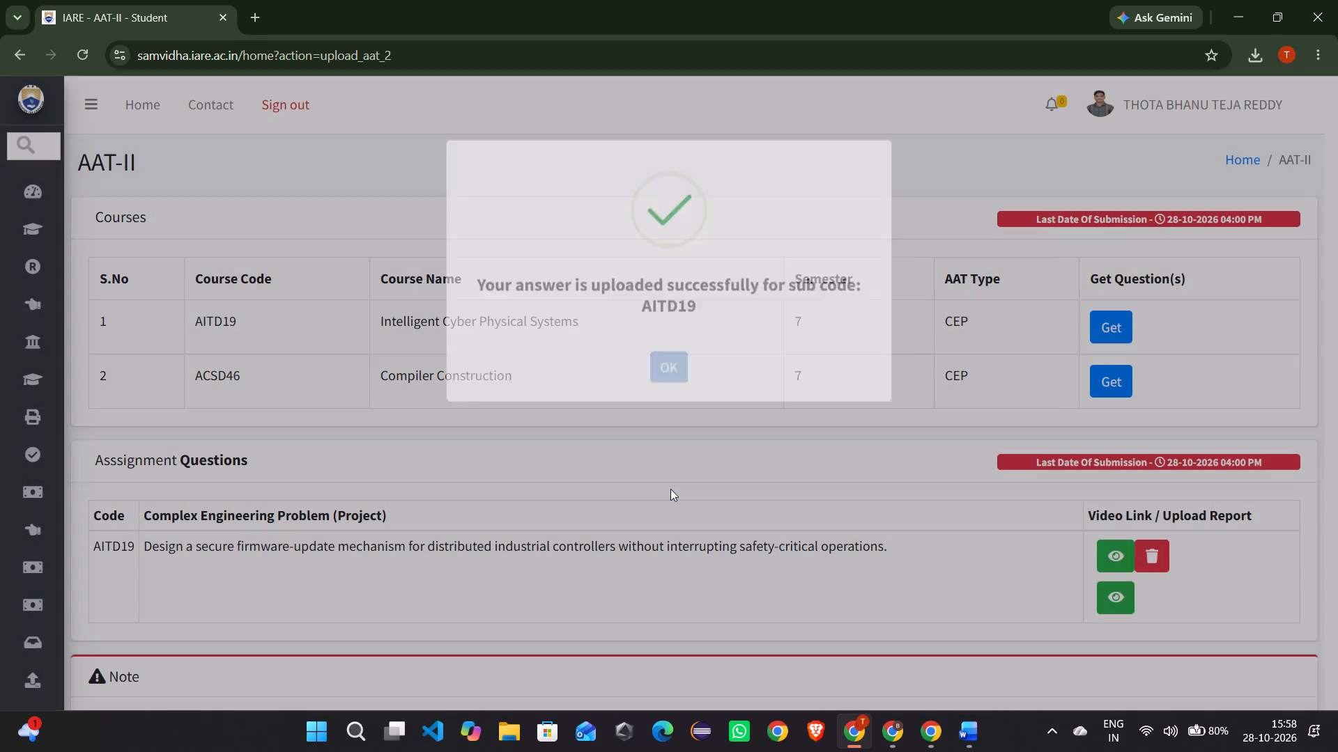
# Open the uploaded AITD19 report PDF and look through its pages to check the content.
pyautogui.click(1114, 590)
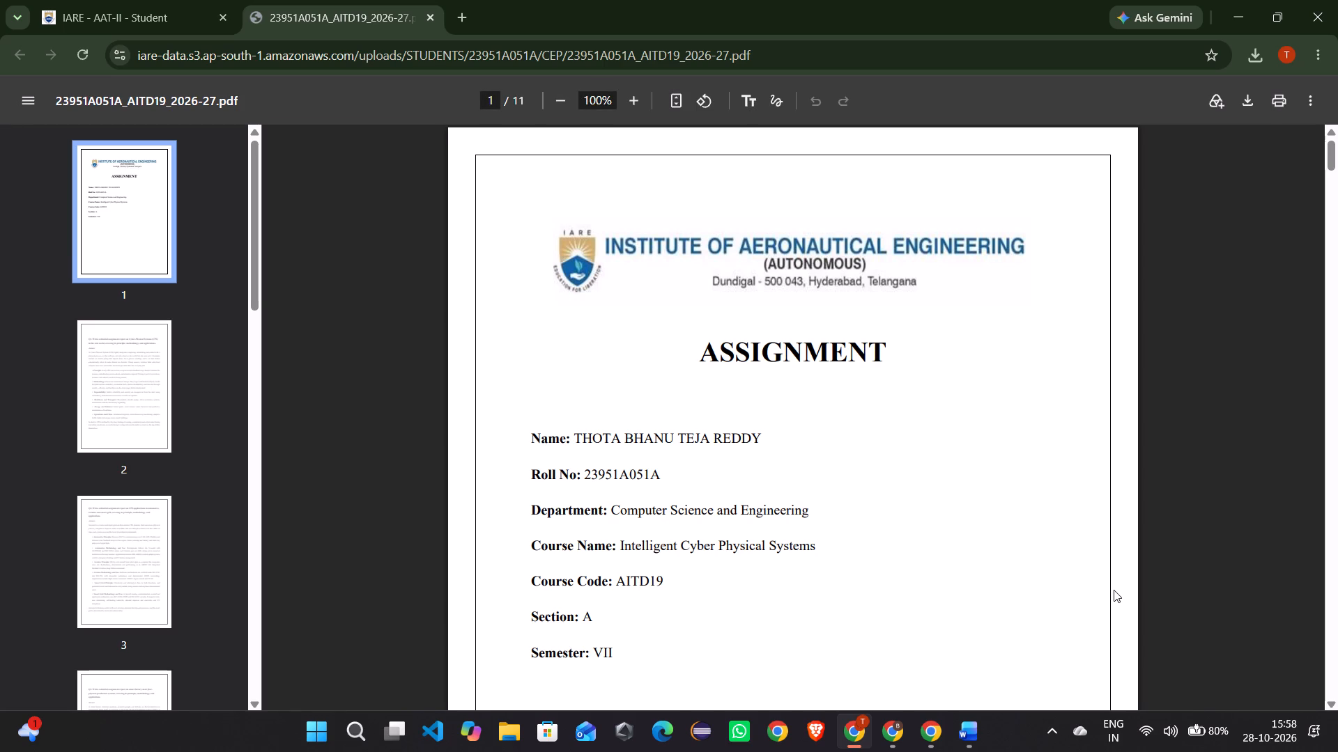
pyautogui.scroll(-8, 1114, 590)
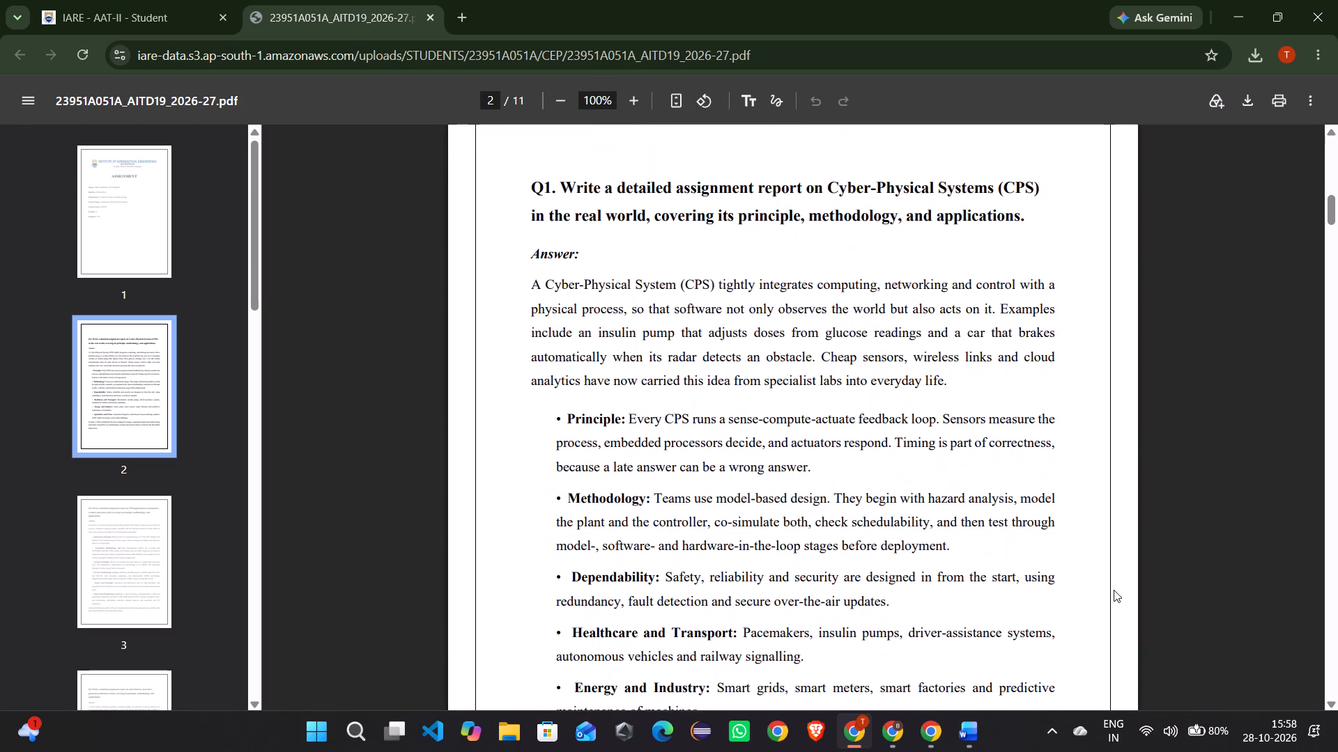
pyautogui.scroll(-20, 1114, 590)
pyautogui.scroll(-1, 1114, 590)
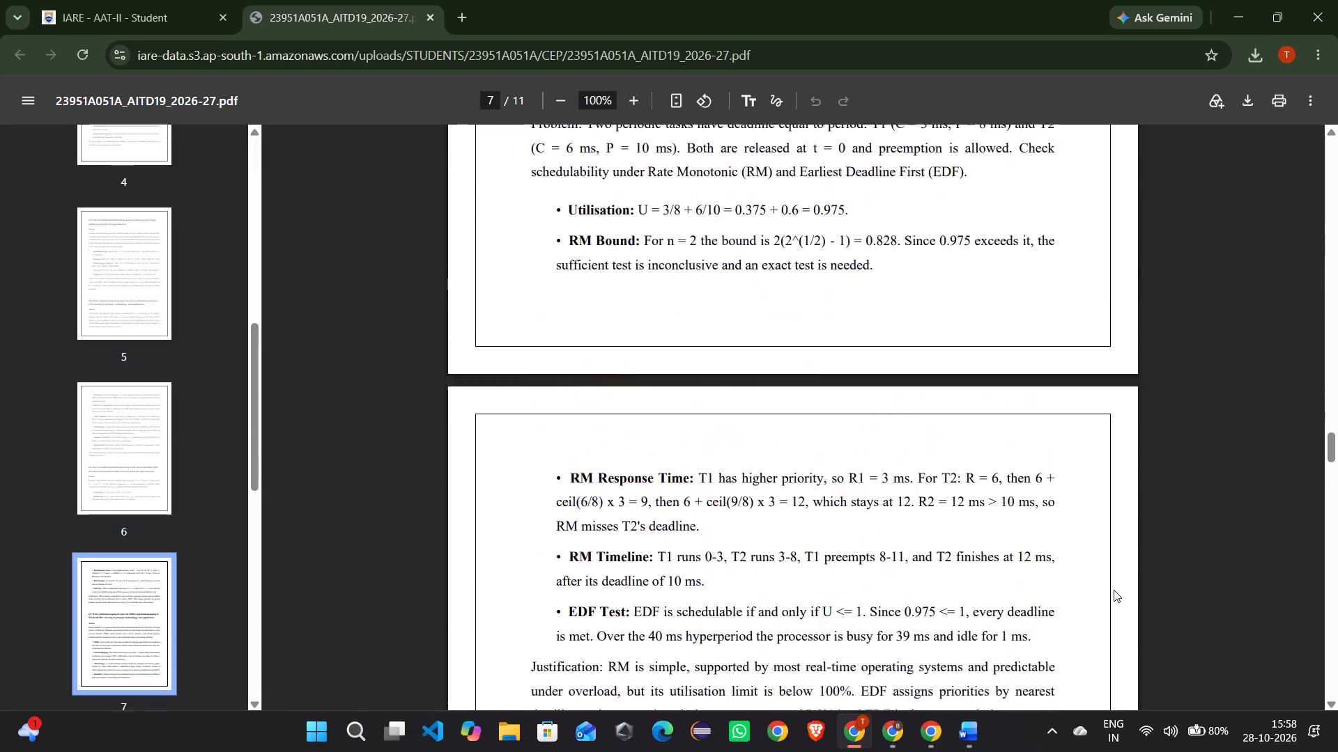
pyautogui.scroll(-4, 1114, 590)
pyautogui.scroll(8, 1114, 590)
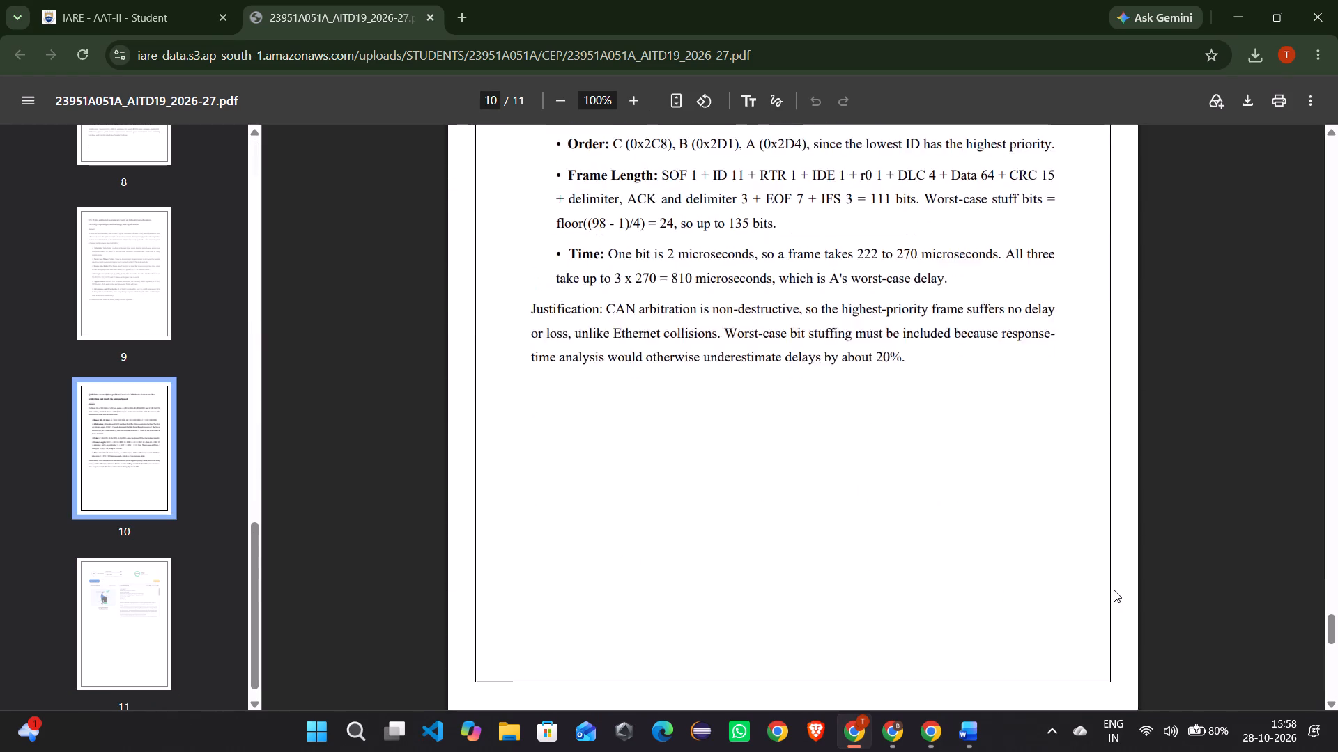
pyautogui.scroll(3, 1114, 590)
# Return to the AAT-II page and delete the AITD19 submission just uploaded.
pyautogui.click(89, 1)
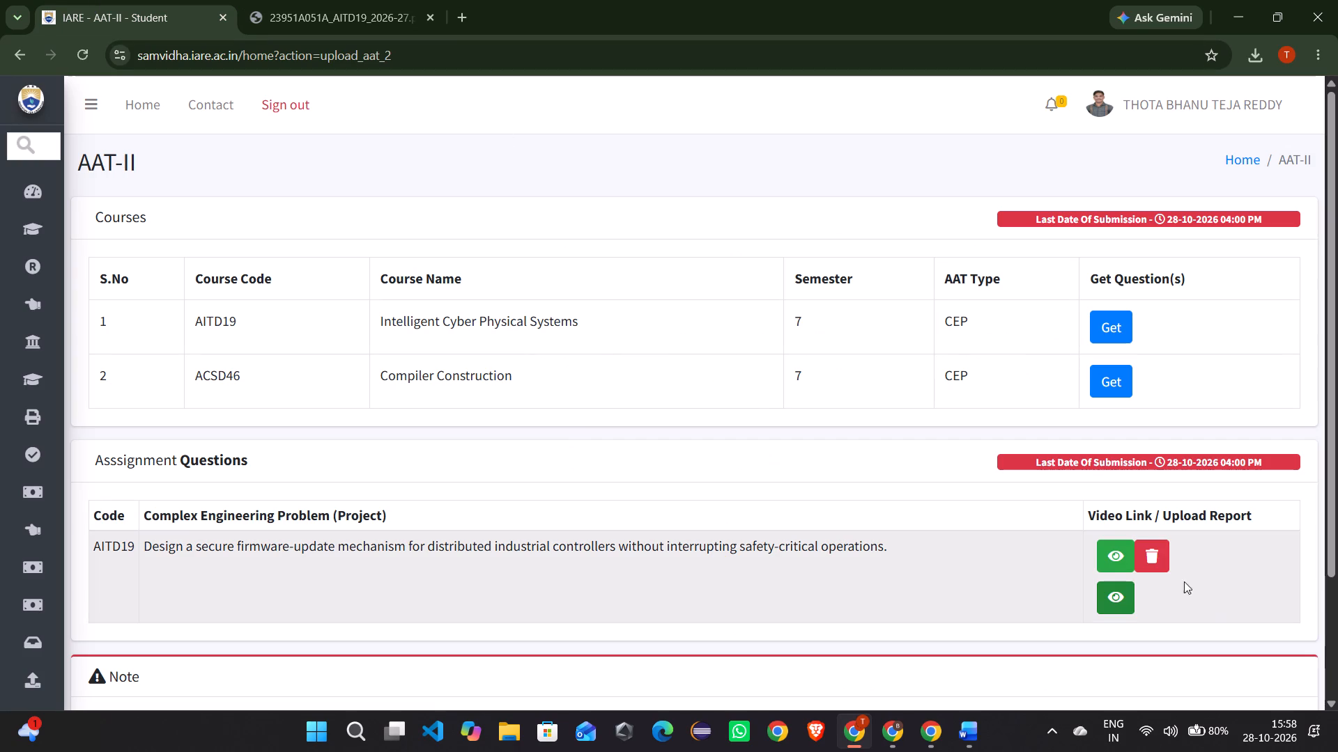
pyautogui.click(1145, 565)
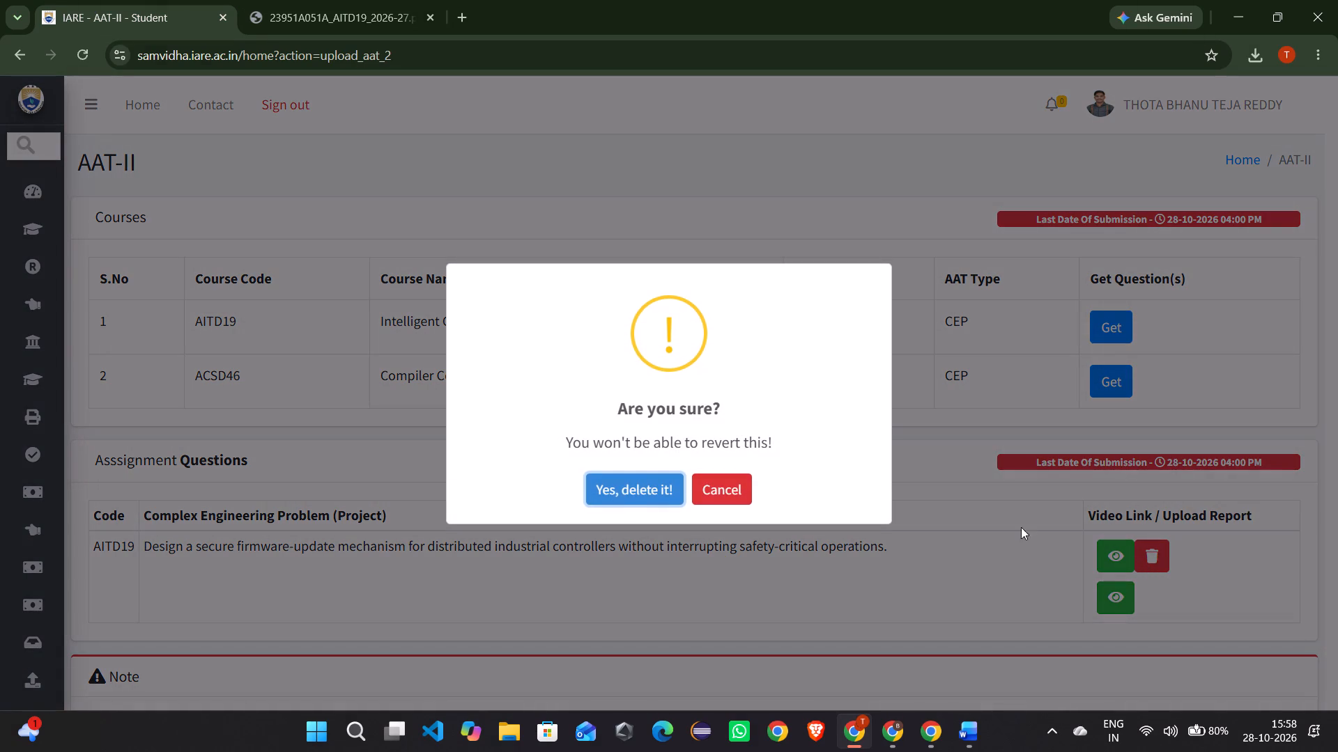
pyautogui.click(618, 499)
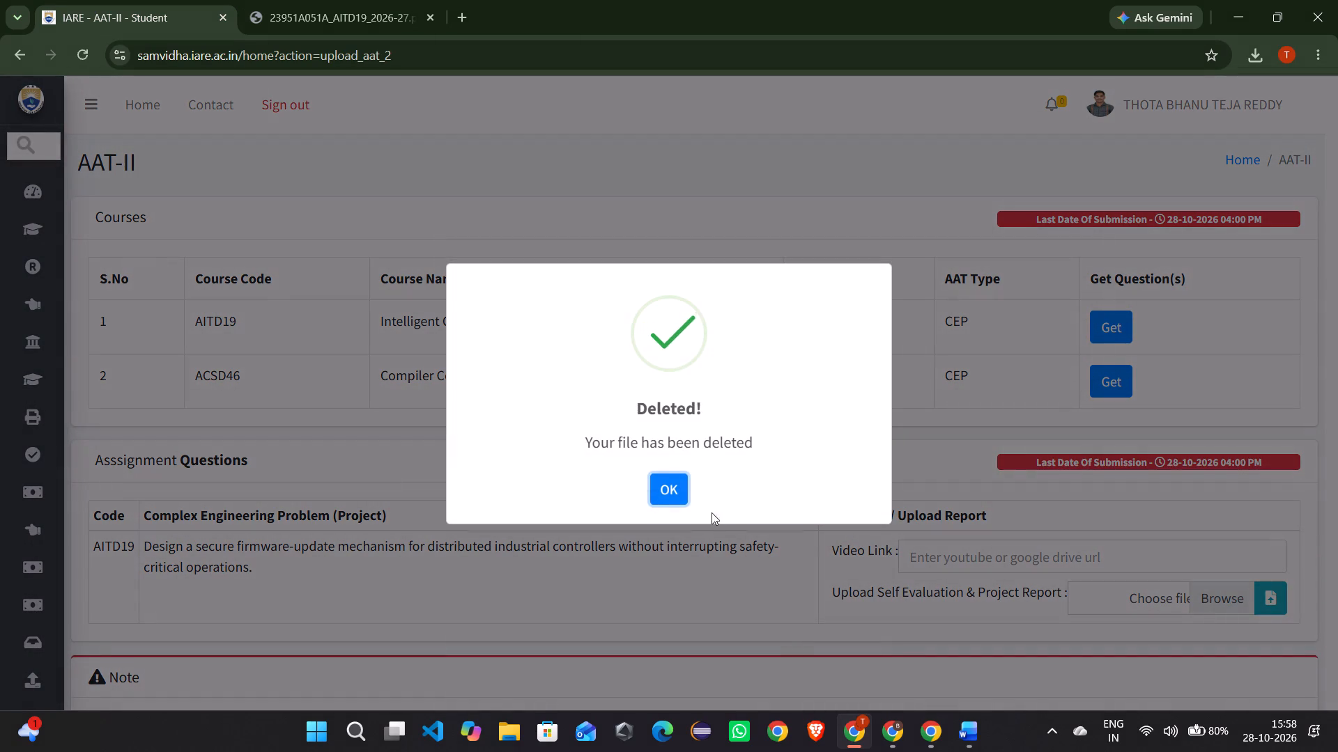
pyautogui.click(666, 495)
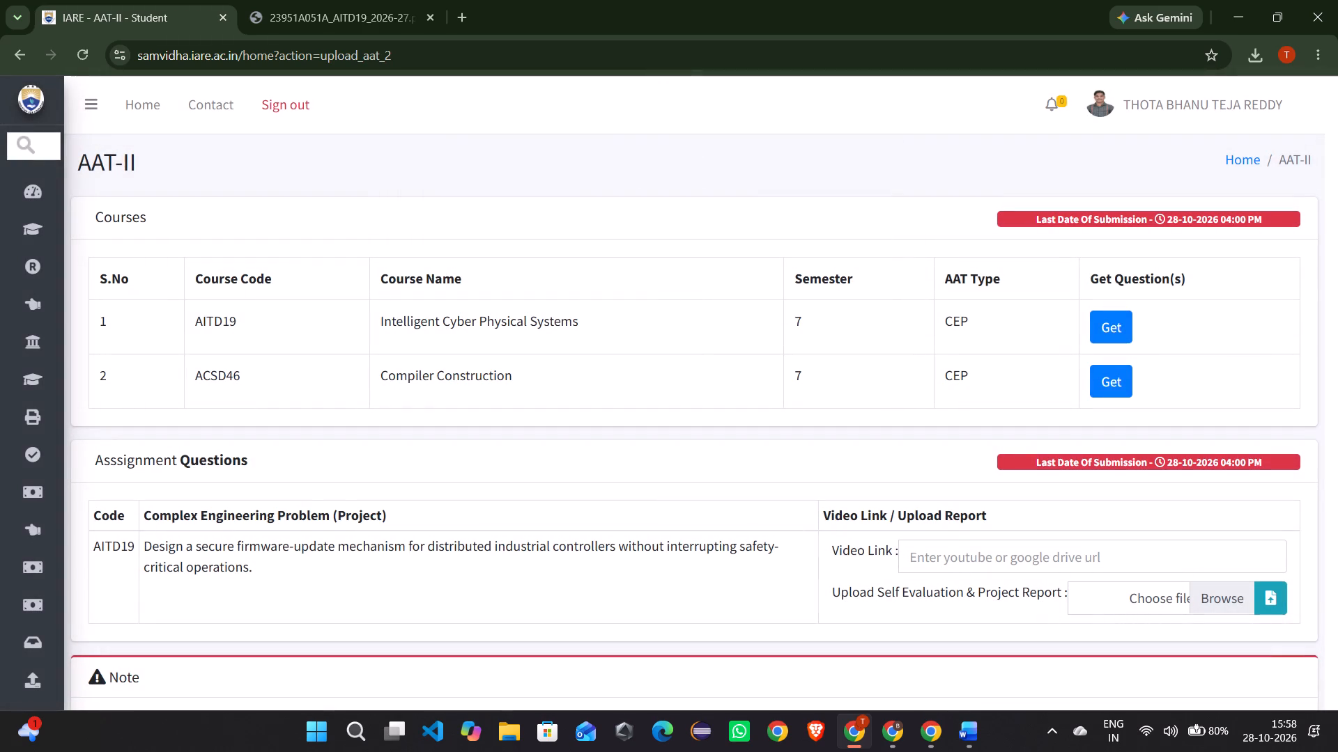
pyautogui.click(938, 542)
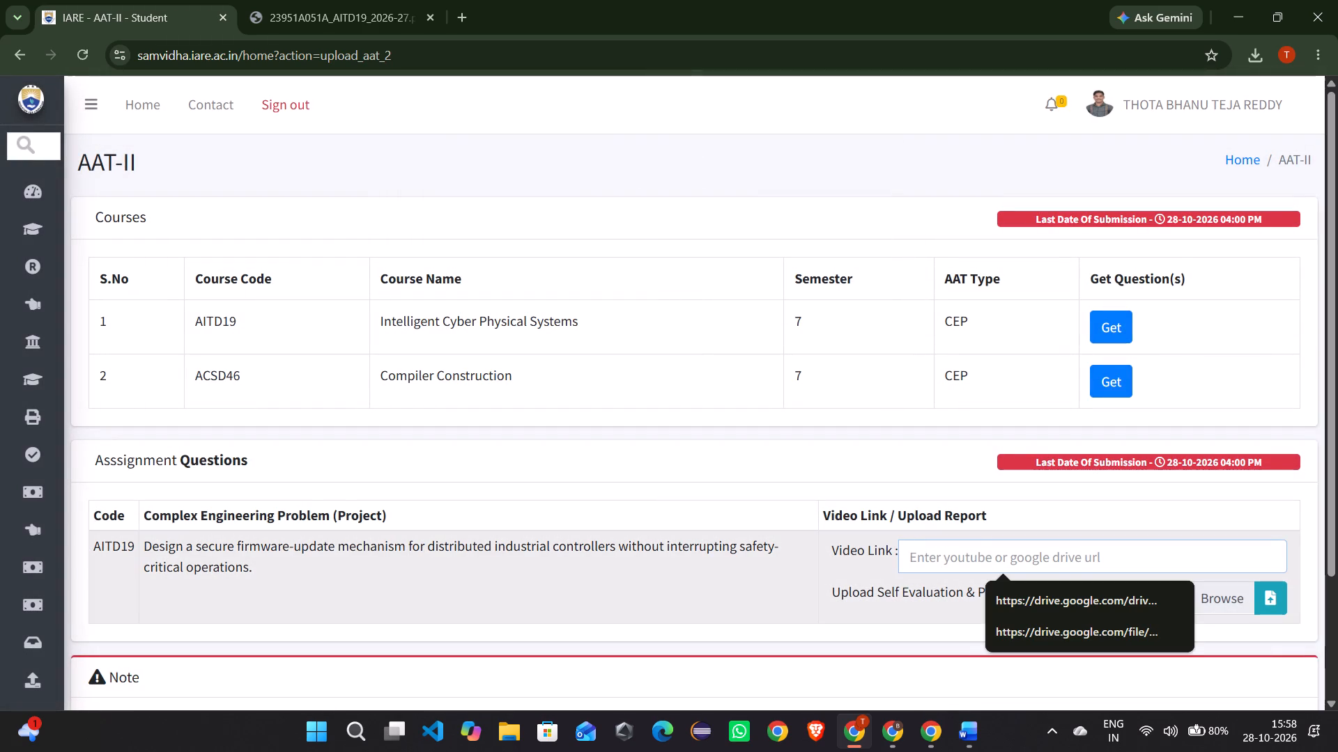
pyautogui.hotkey('ctrl', 'v')
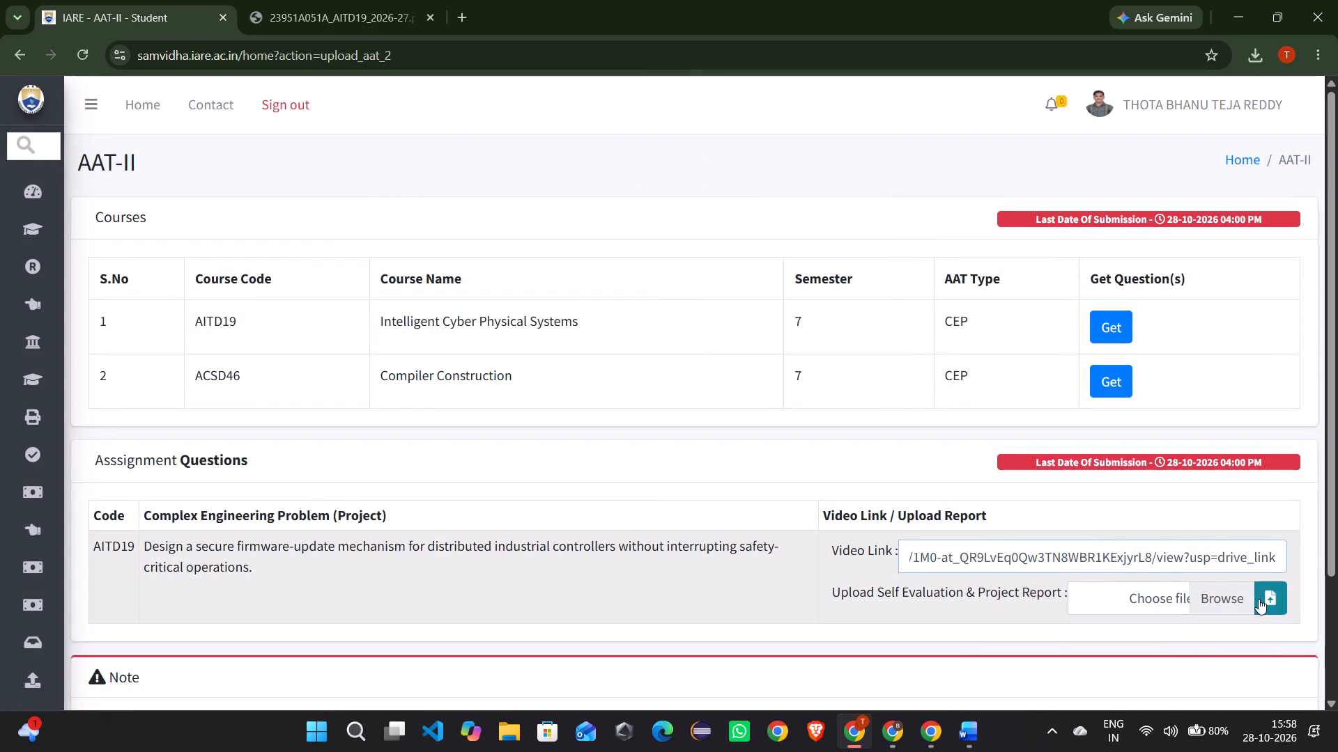
pyautogui.click(1259, 599)
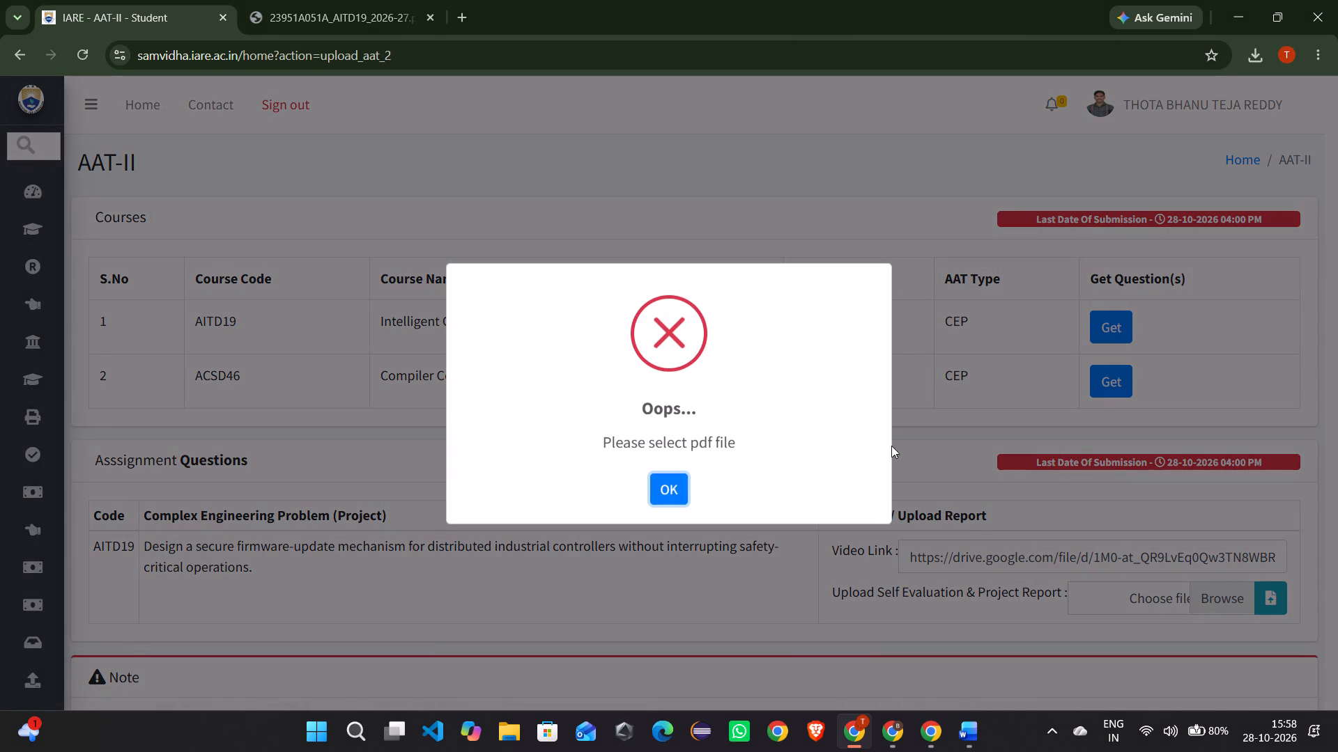
pyautogui.click(673, 488)
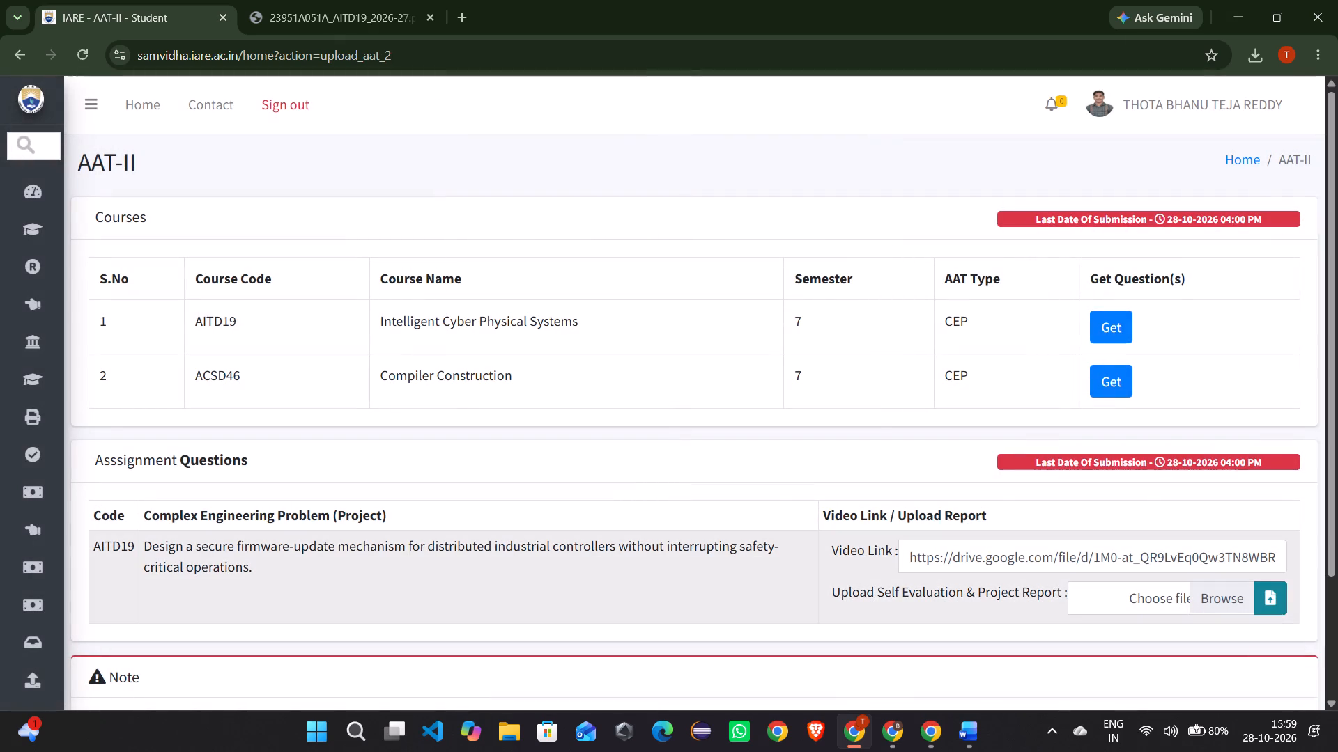
pyautogui.click(1082, 602)
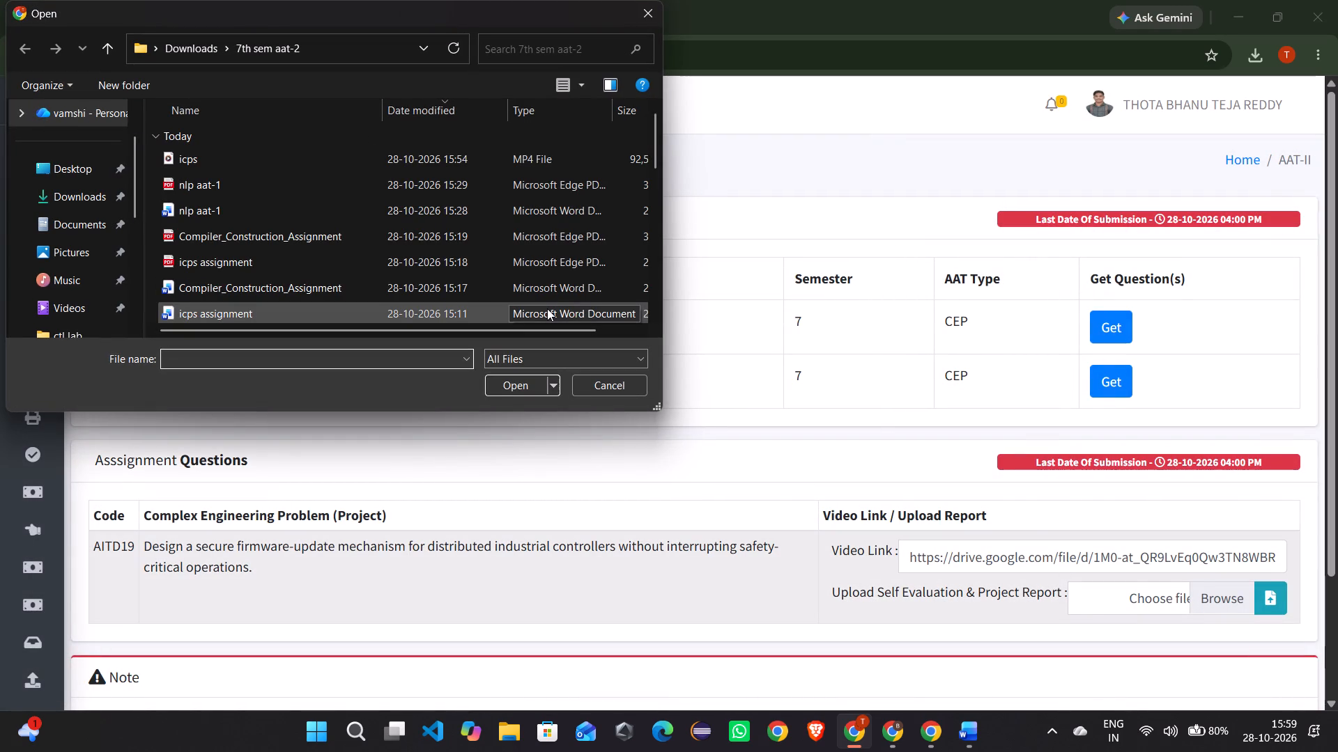
pyautogui.scroll(-1, 528, 248)
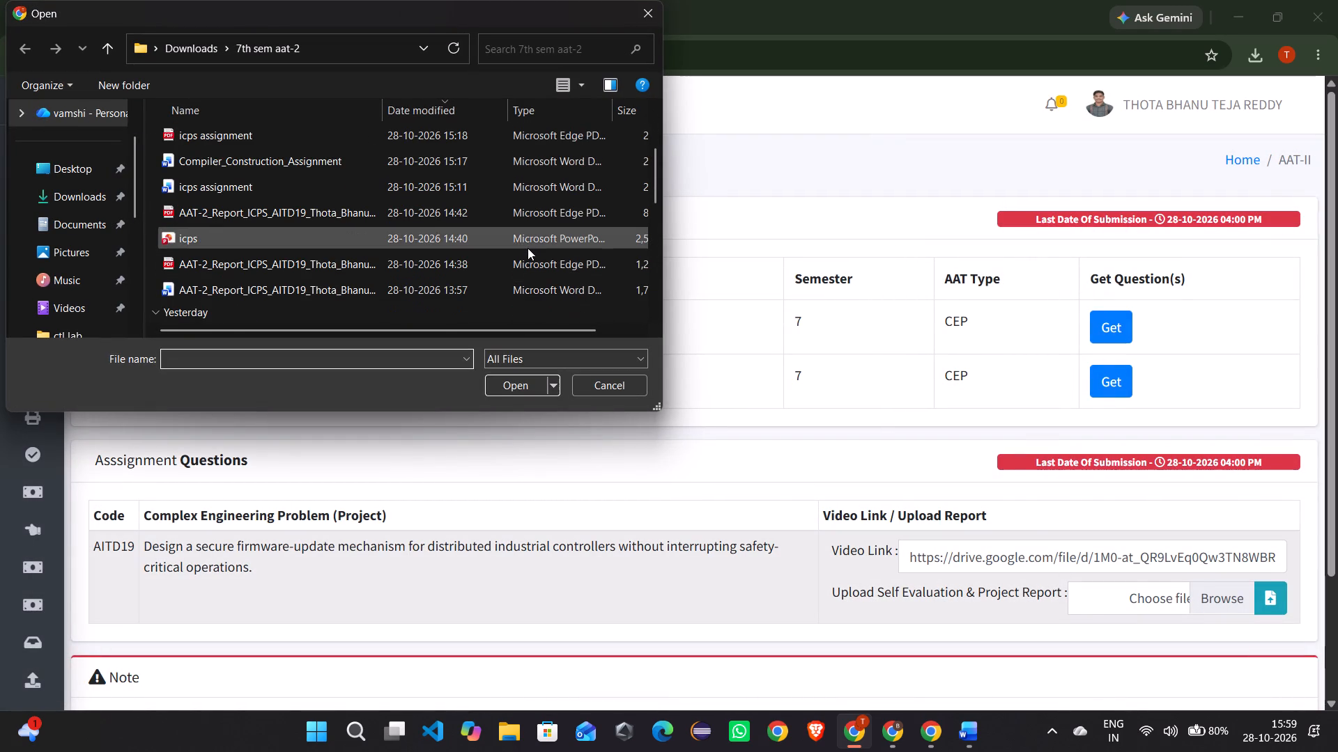
pyautogui.scroll(-1, 528, 248)
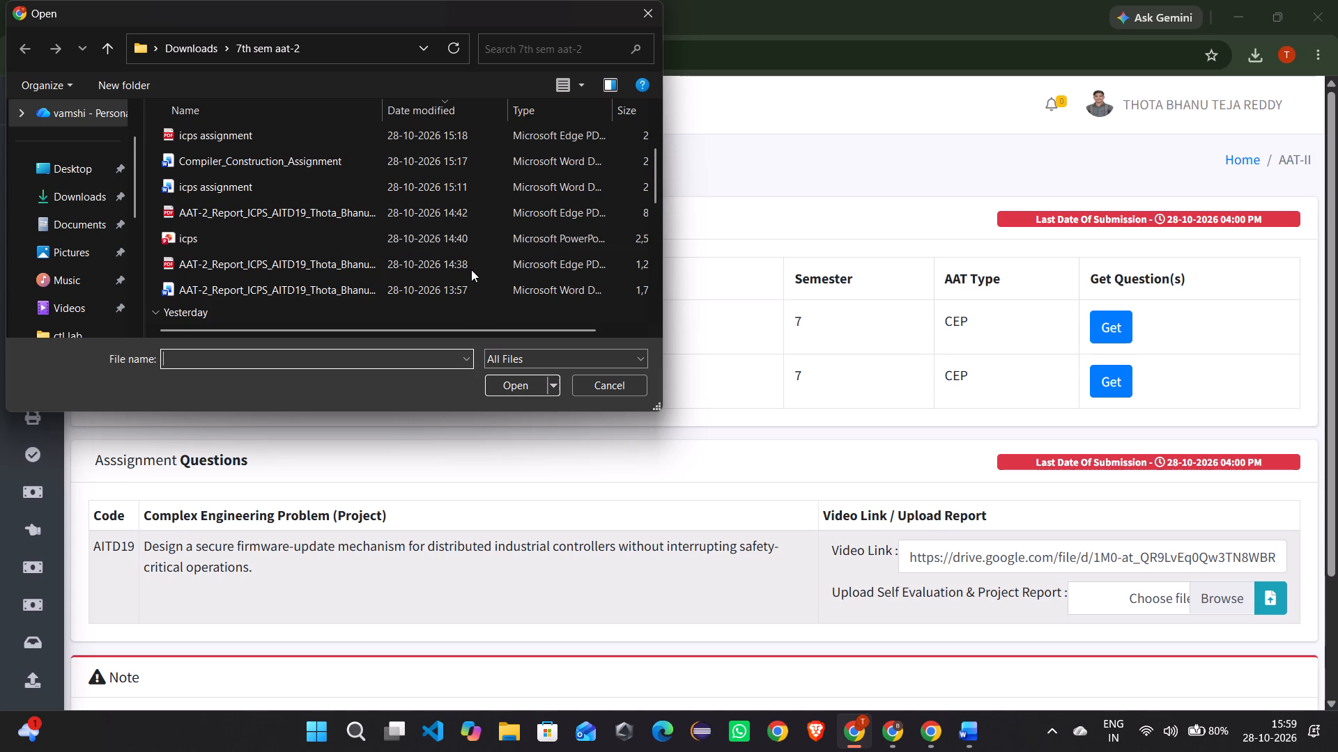
pyautogui.doubleClick(454, 216)
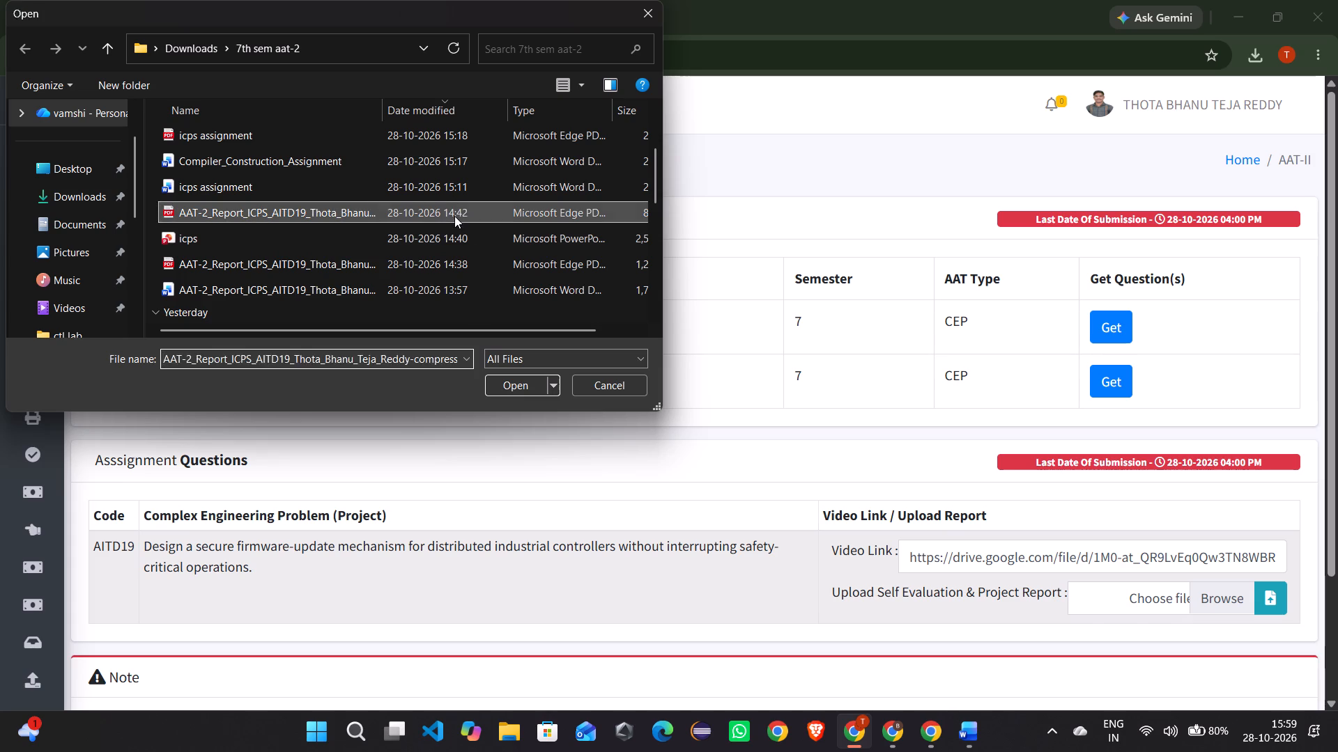
pyautogui.click(1270, 600)
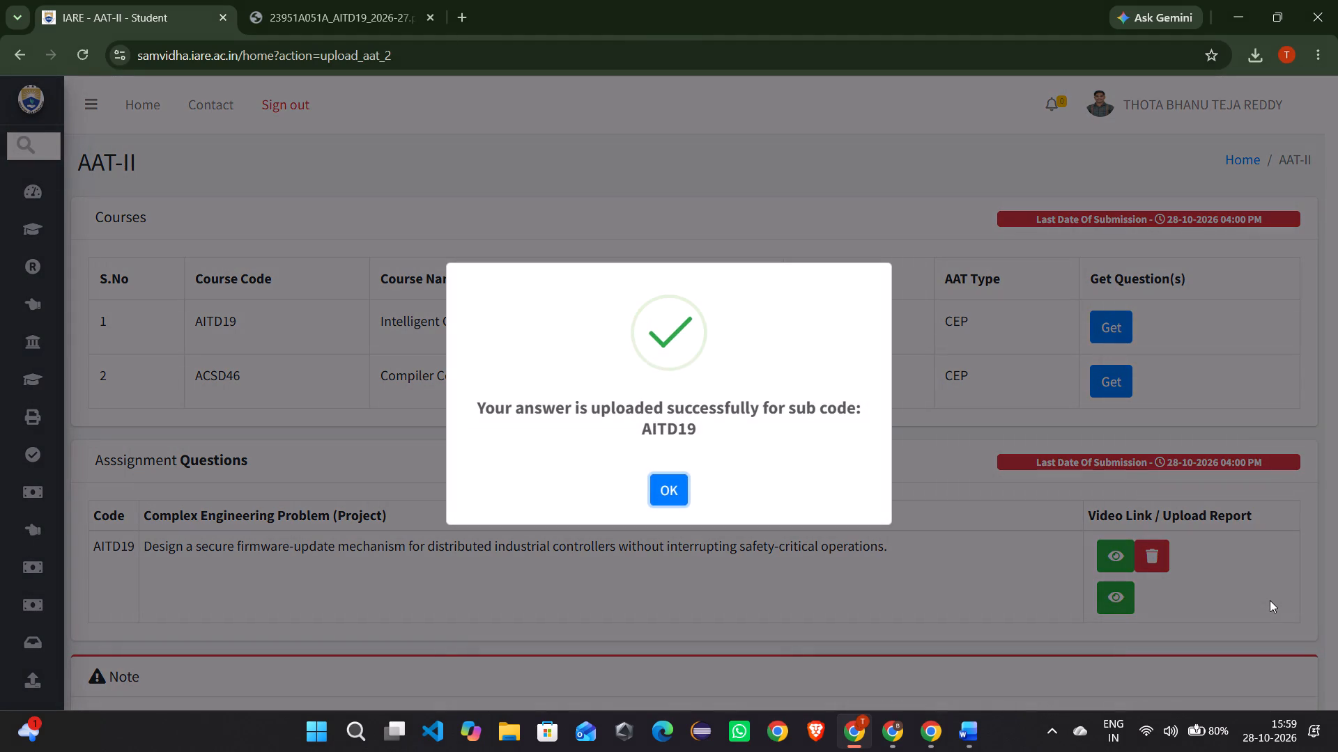
pyautogui.click(668, 483)
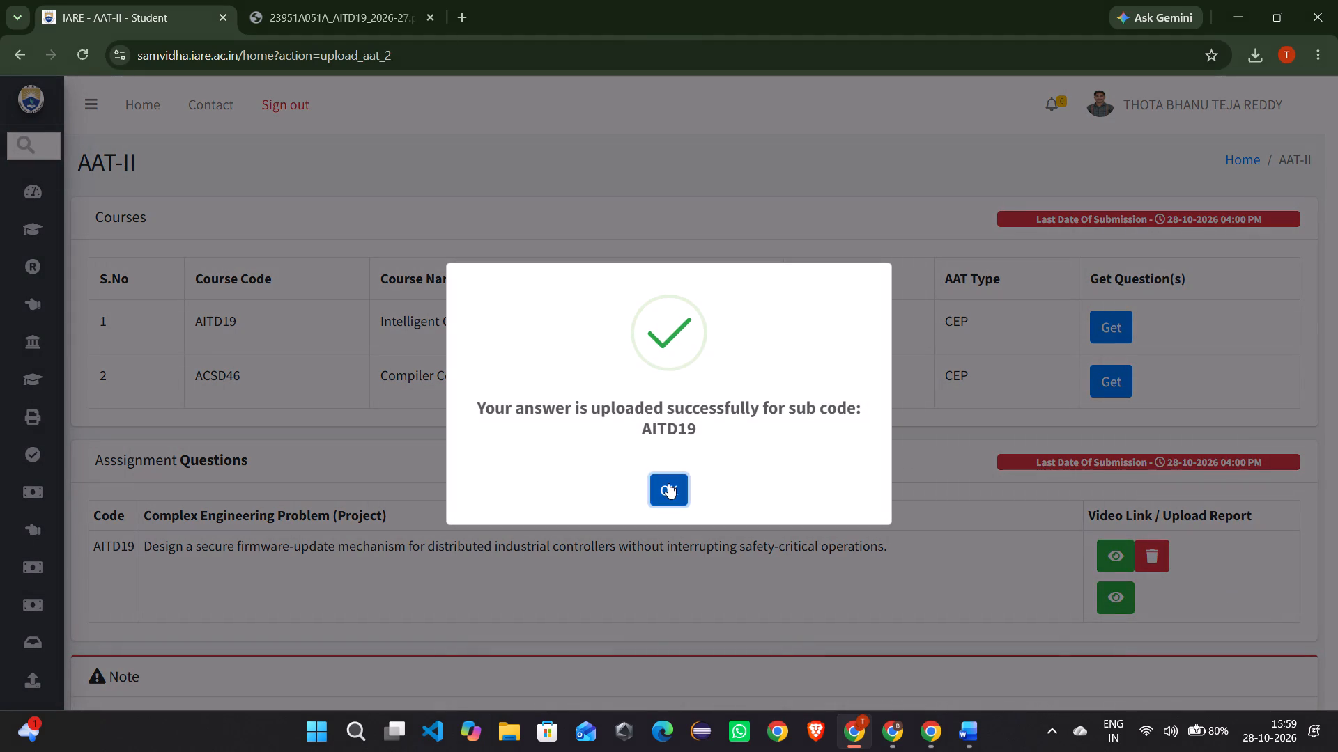
# Open the newly uploaded AITD19 report PDF, check its cover and project overview pages, and return to the AAT-II page.
pyautogui.click(1110, 593)
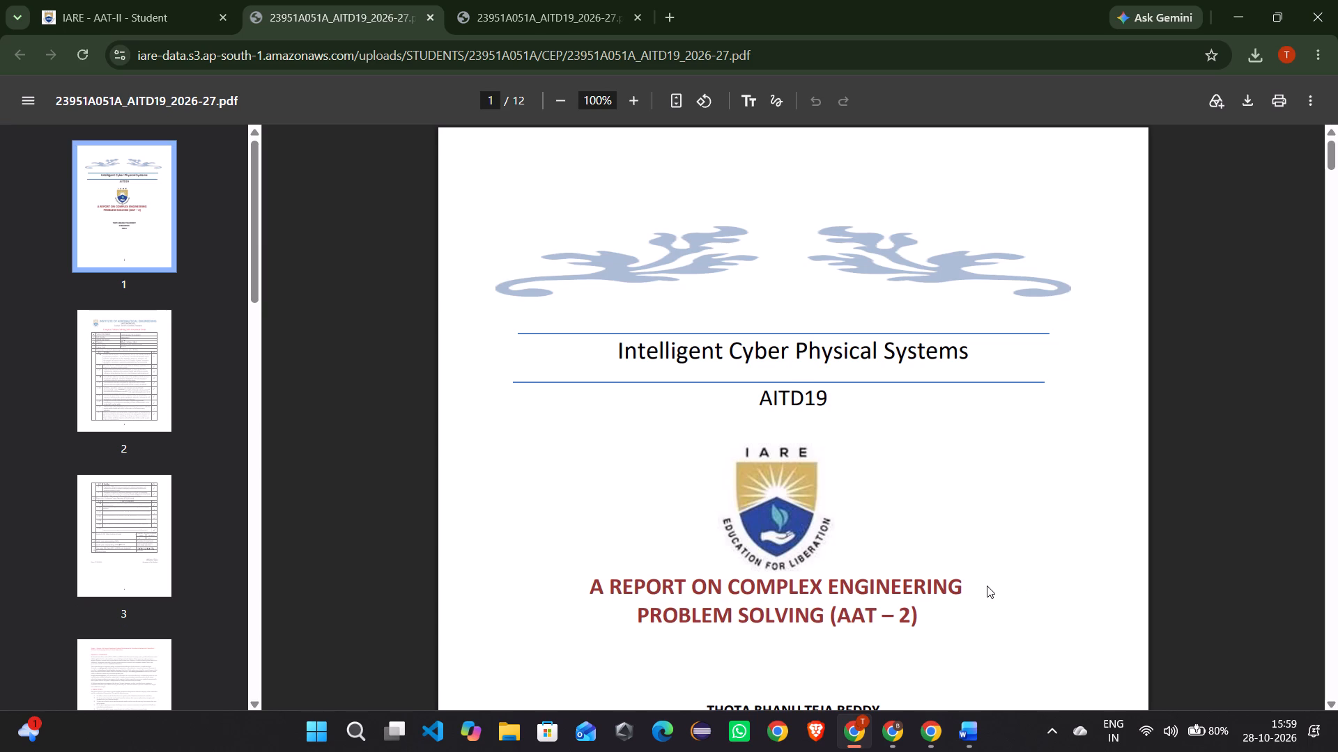
pyautogui.scroll(-14, 987, 586)
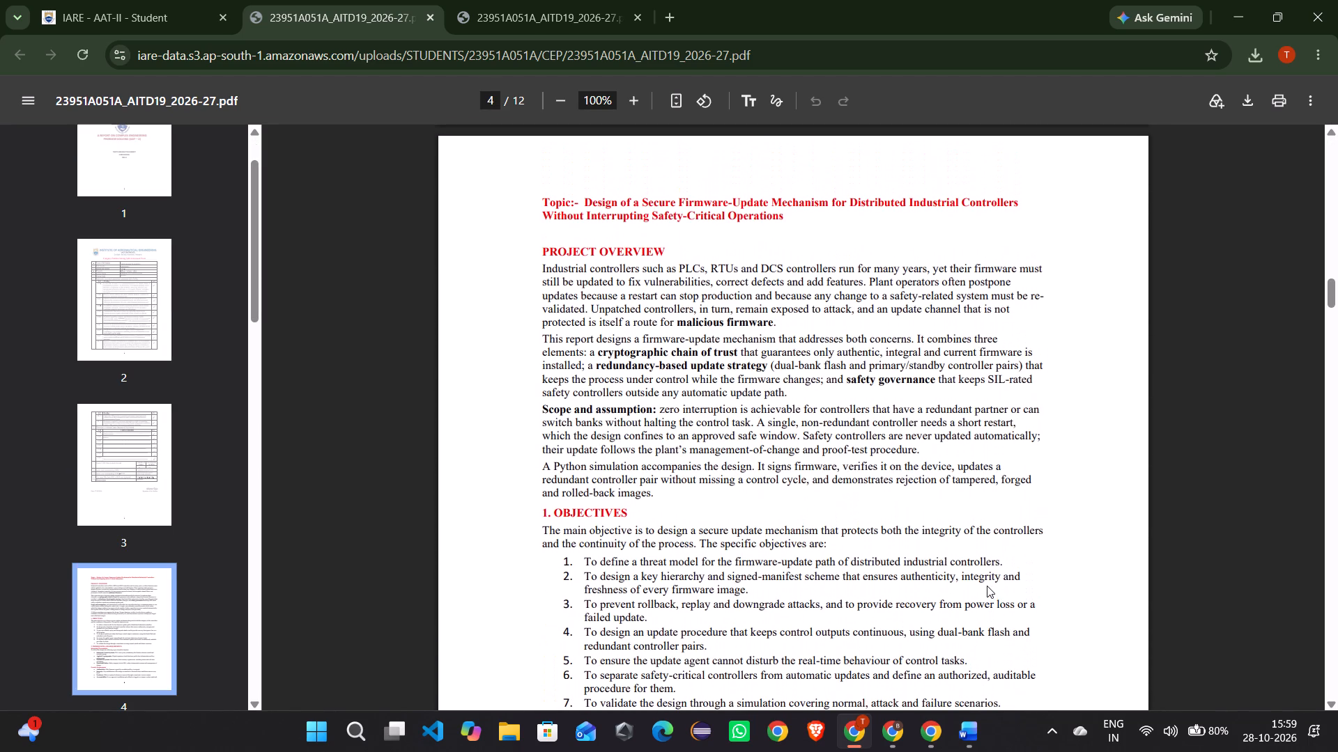
pyautogui.click(142, 0)
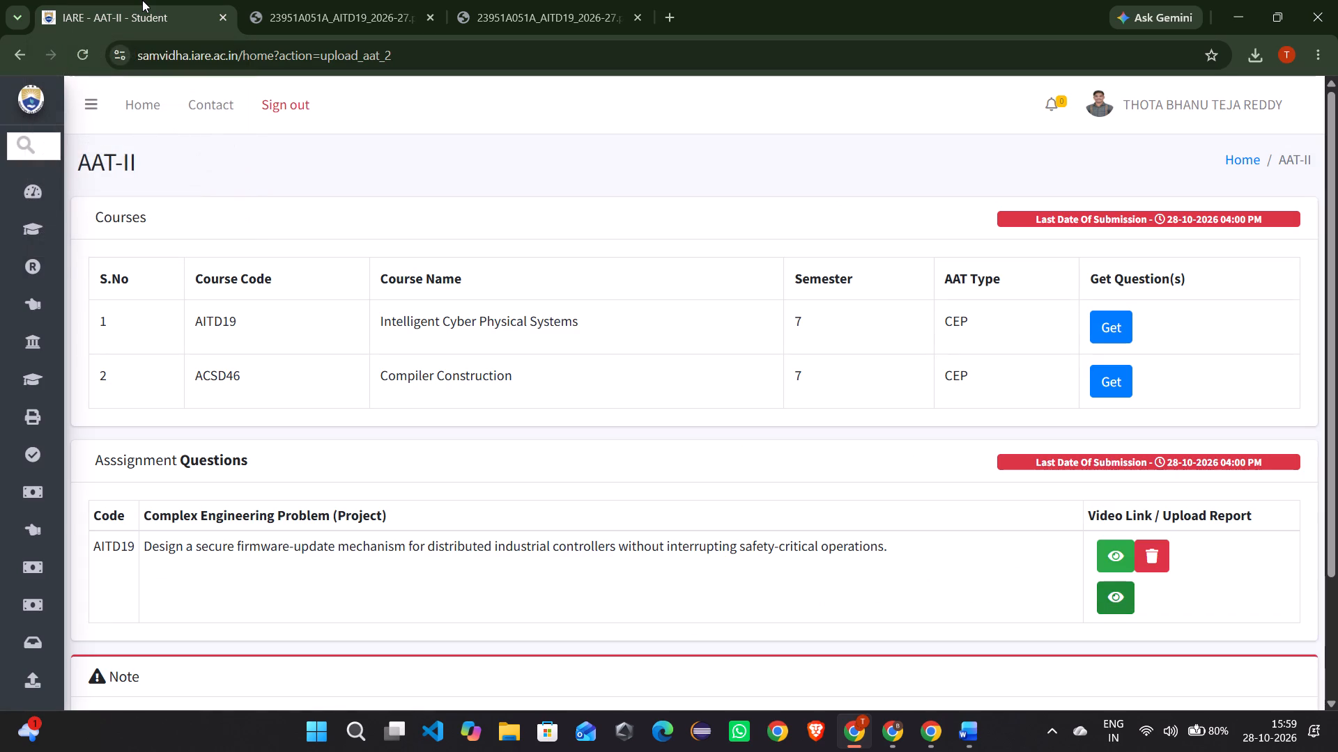
pyautogui.click(348, 0)
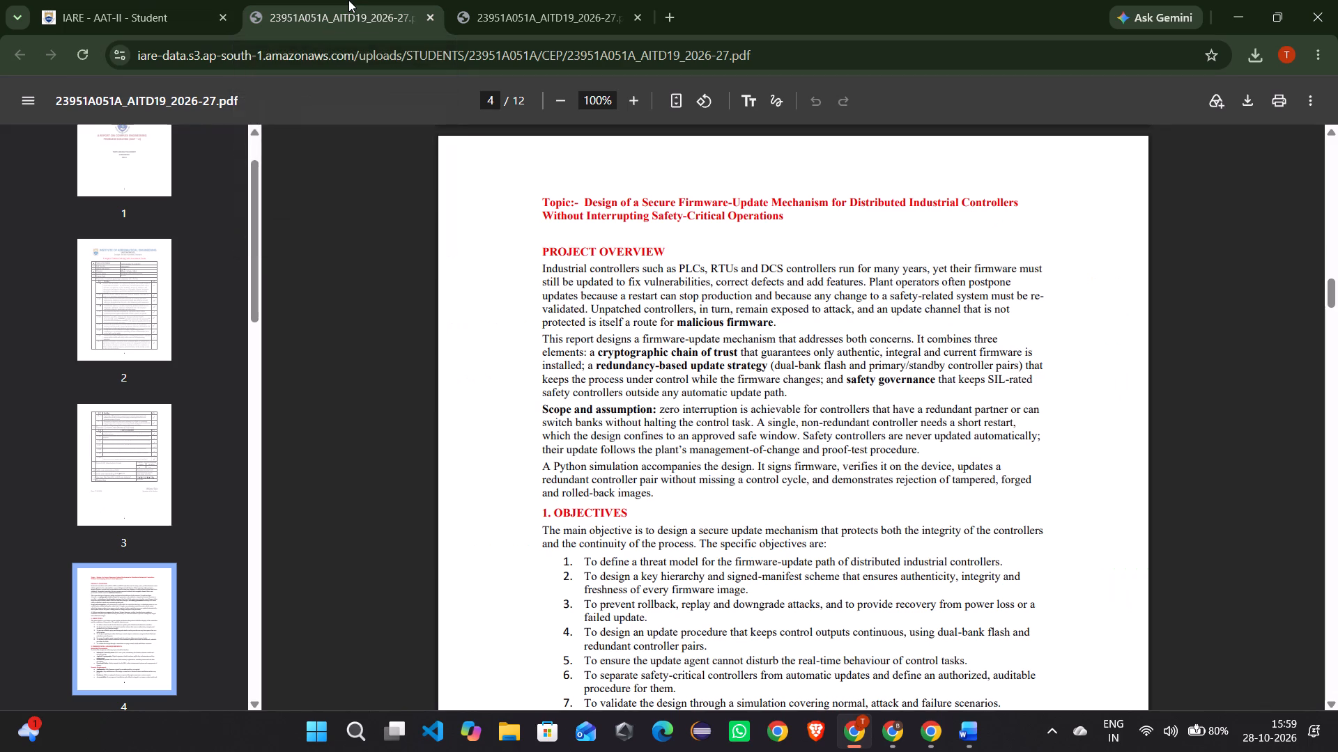
pyautogui.click(111, 0)
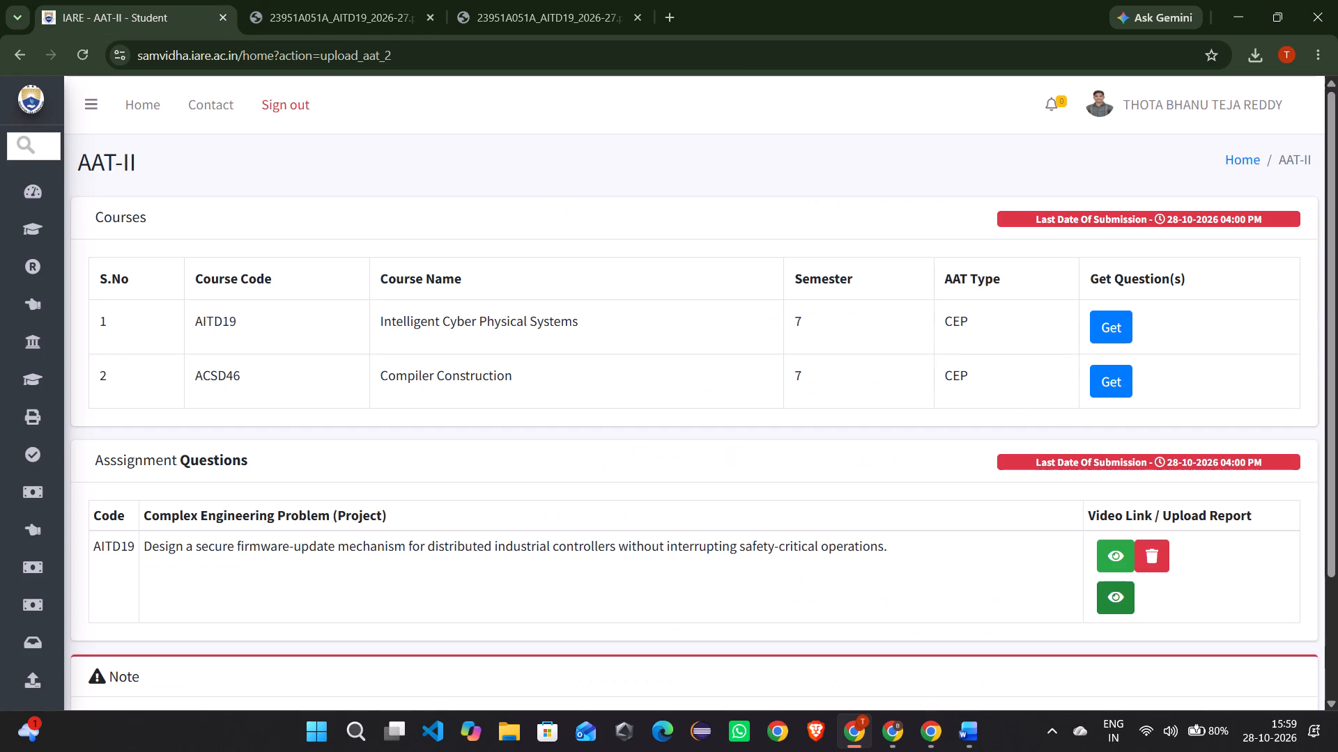
# Open the submitted AITD19 video link and play icps.mp4, sampling it near 4:35 and 5:54 and setting the playback speed to 2x.
pyautogui.click(1118, 554)
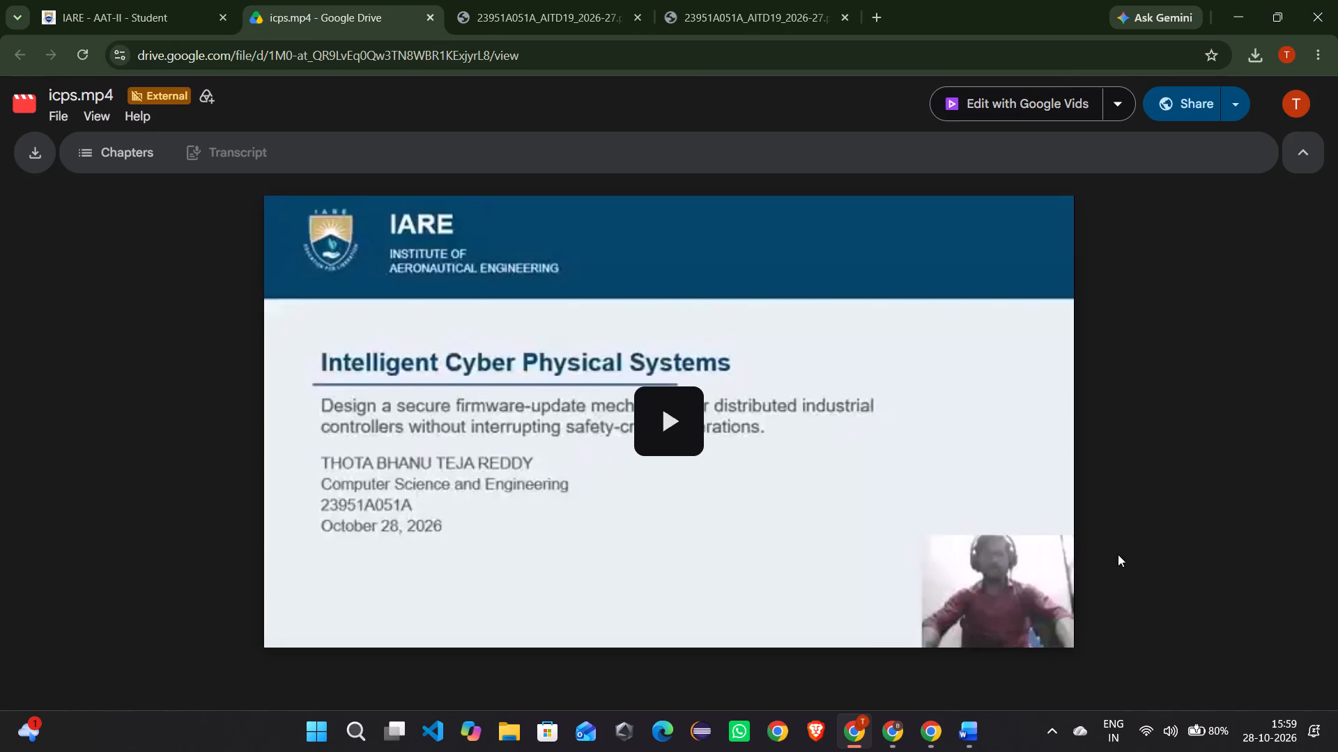
pyautogui.click(680, 401)
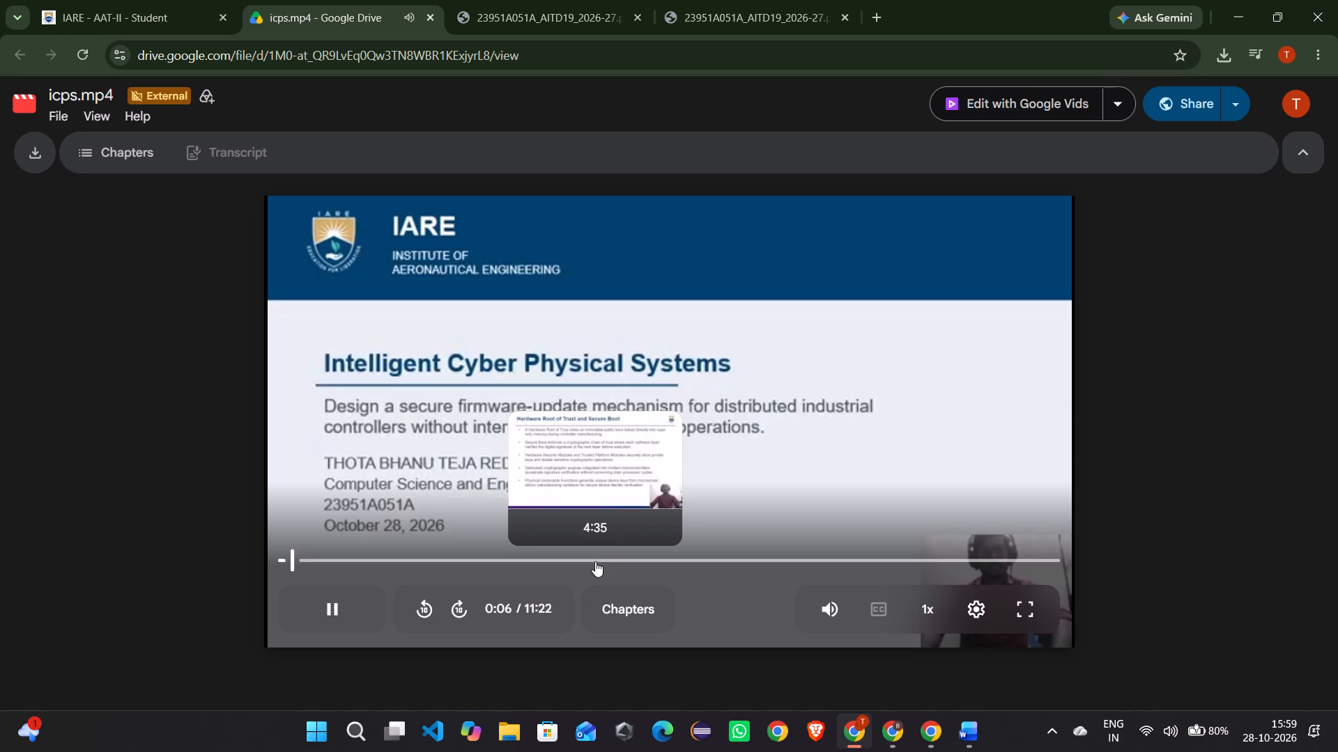
pyautogui.click(595, 561)
pyautogui.click(643, 606)
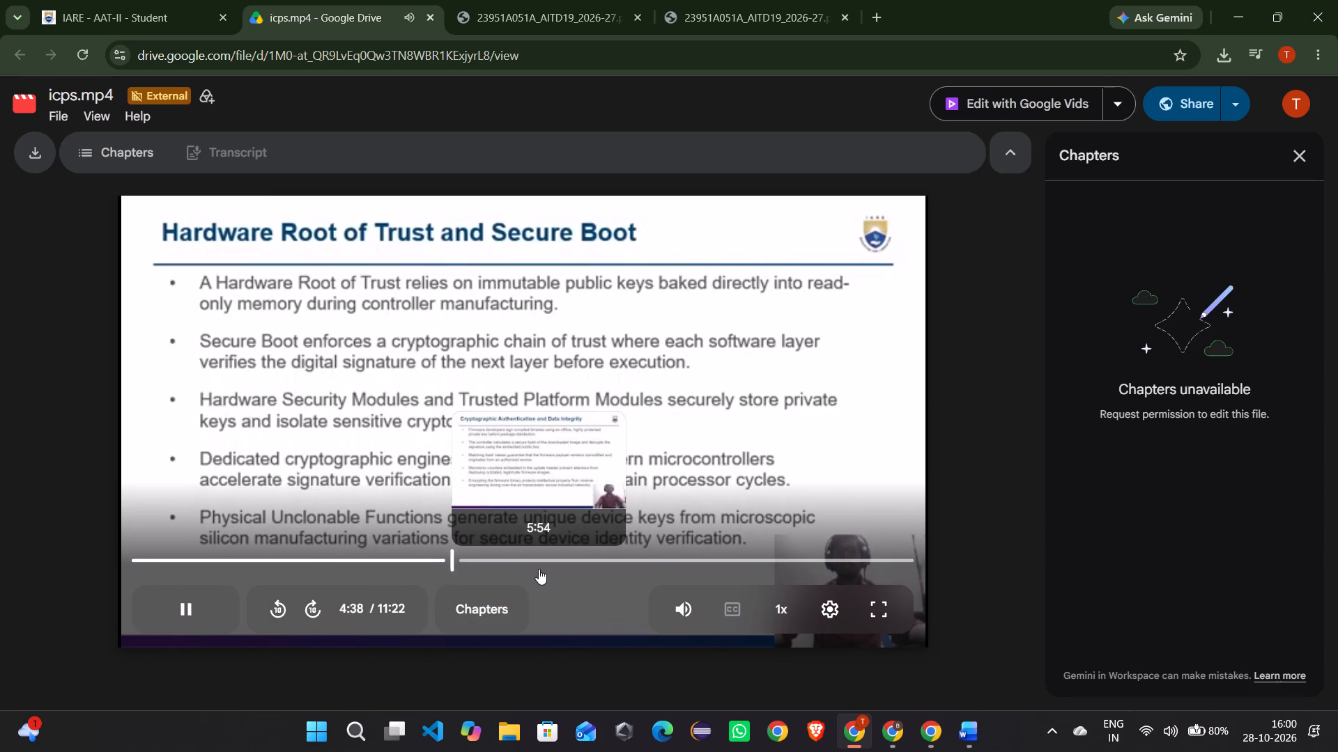
pyautogui.click(539, 569)
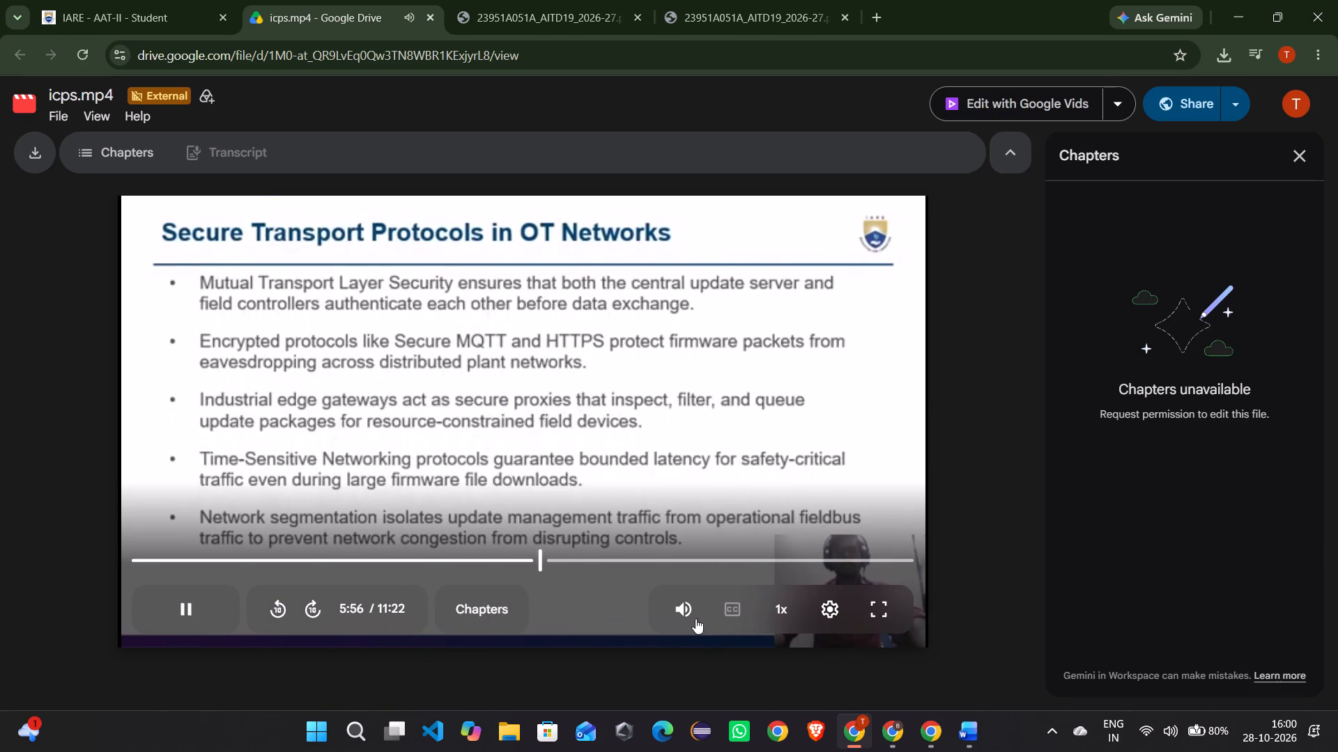
pyautogui.click(780, 604)
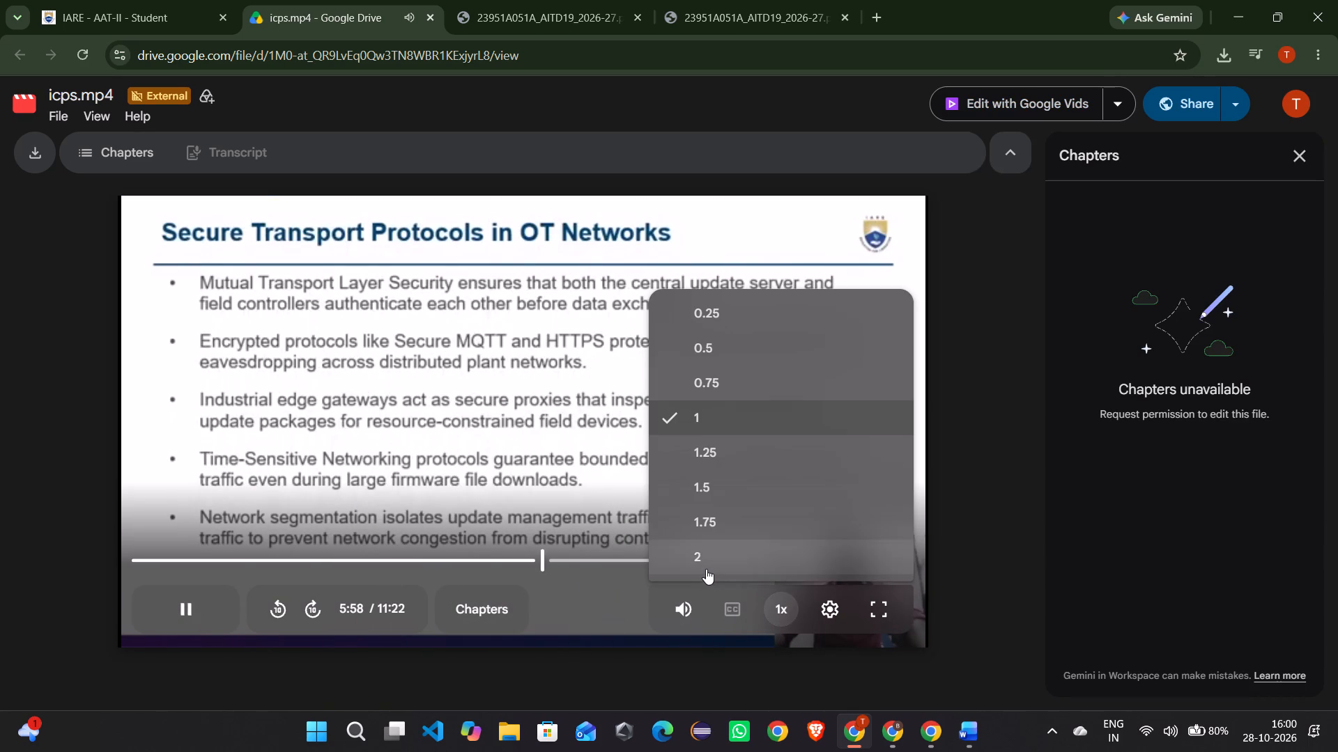
pyautogui.click(705, 559)
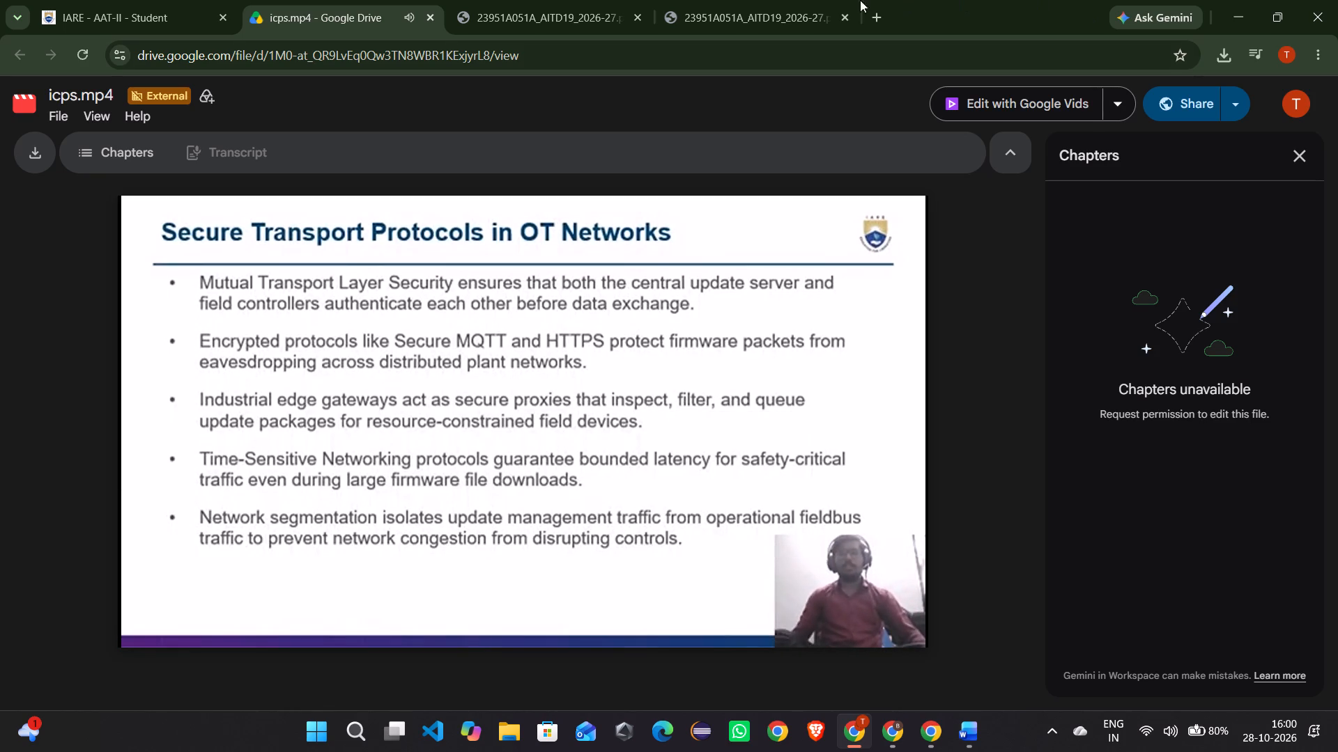
# Close both AITD19 report PDF tabs and the icps.mp4 video tab, leaving only the AAT-II page.
pyautogui.click(840, 15)
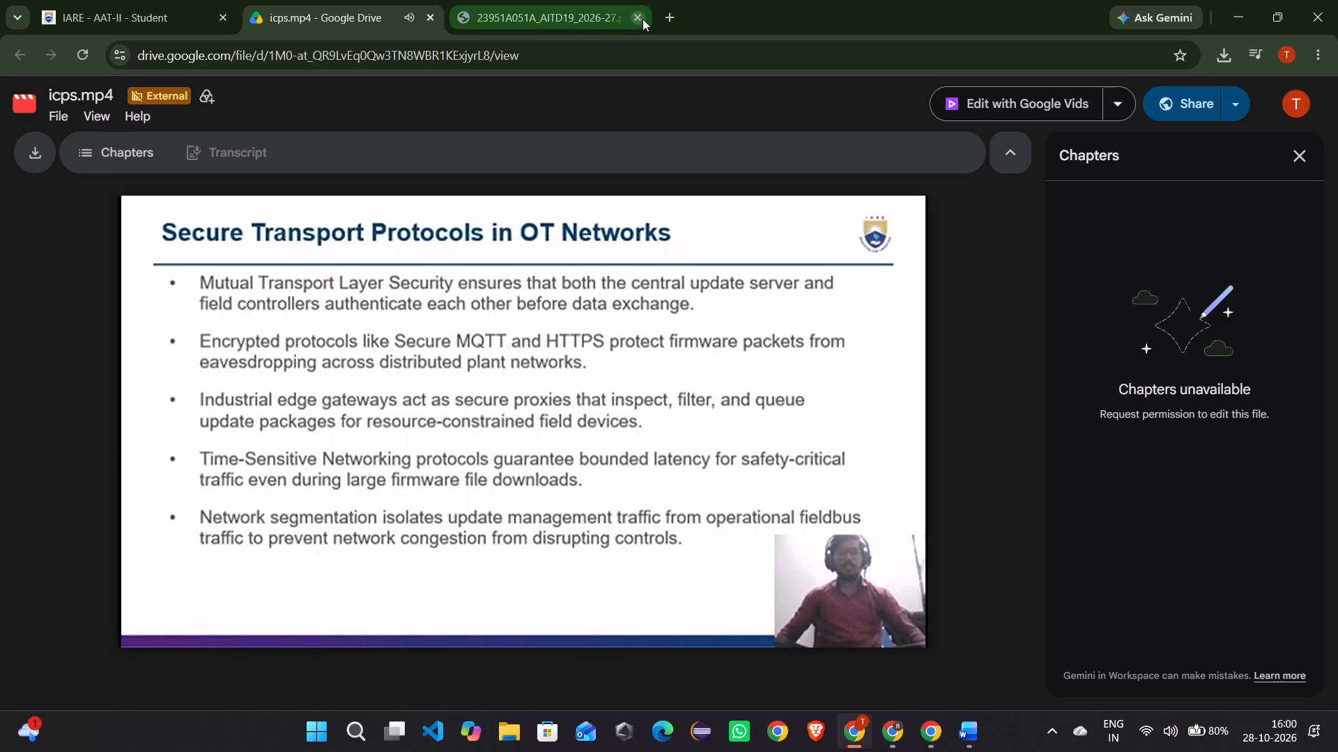
pyautogui.click(640, 18)
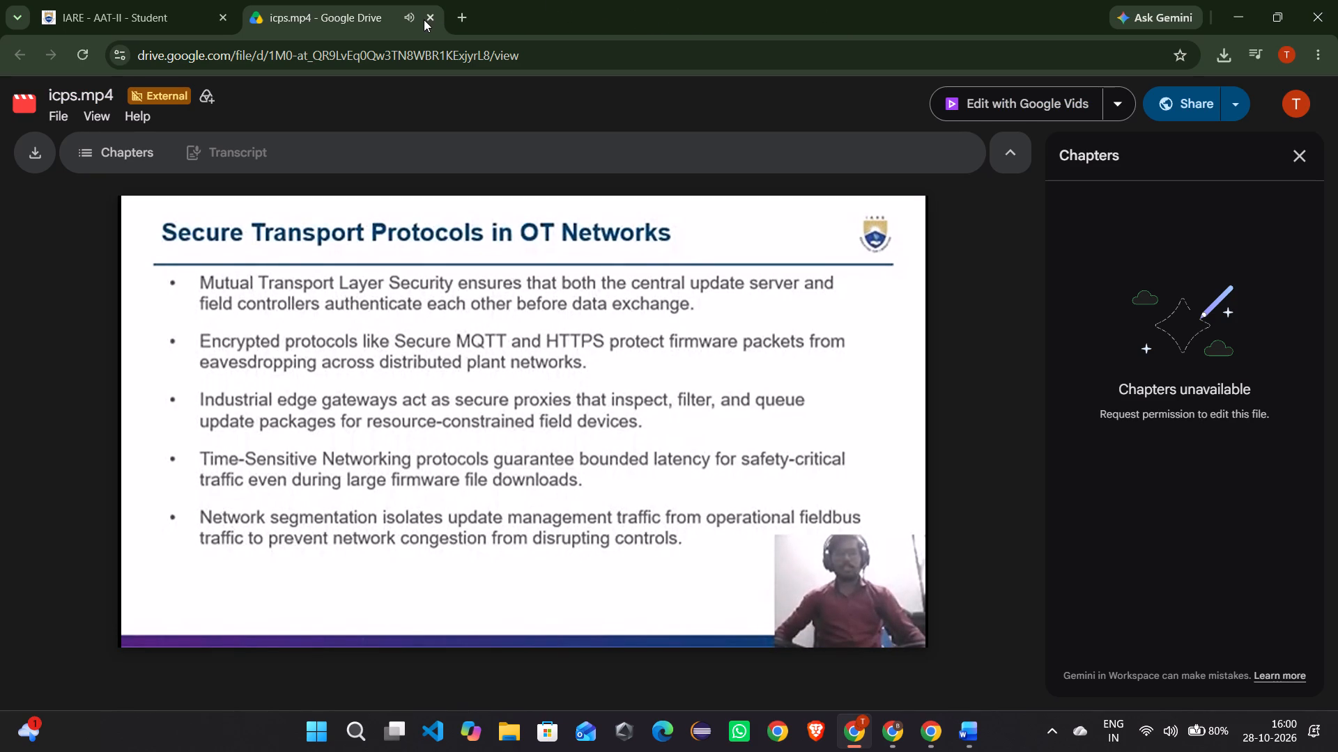
pyautogui.click(431, 19)
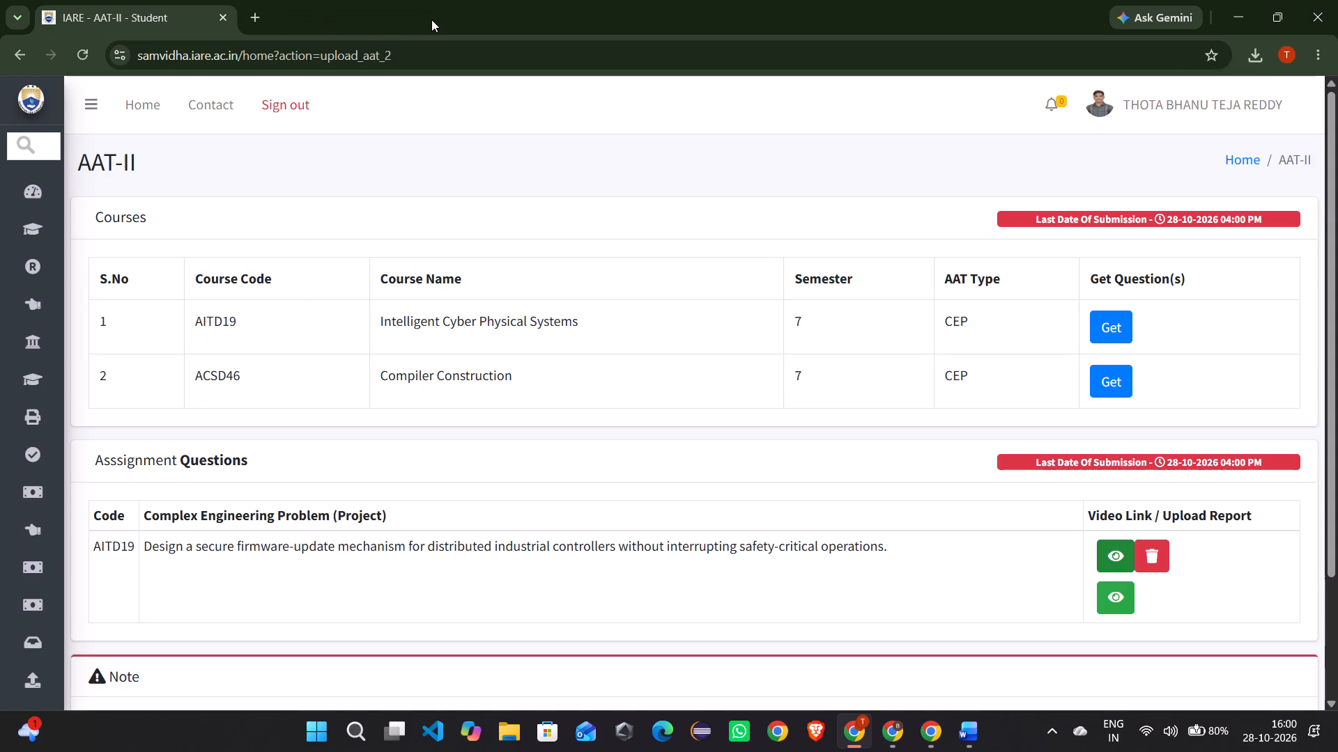
# Reload the AAT-II page and get the AITD19 question again to check the saved submission.
pyautogui.click(77, 64)
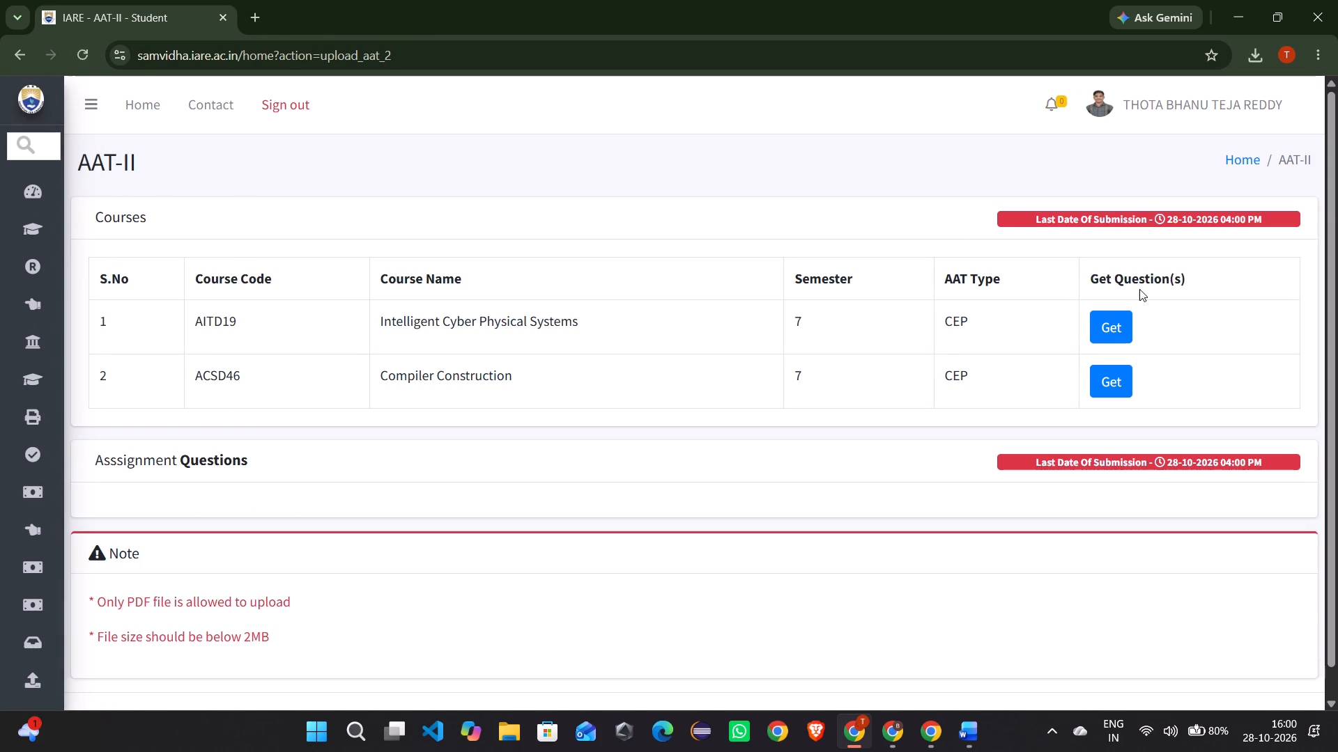
pyautogui.click(1118, 324)
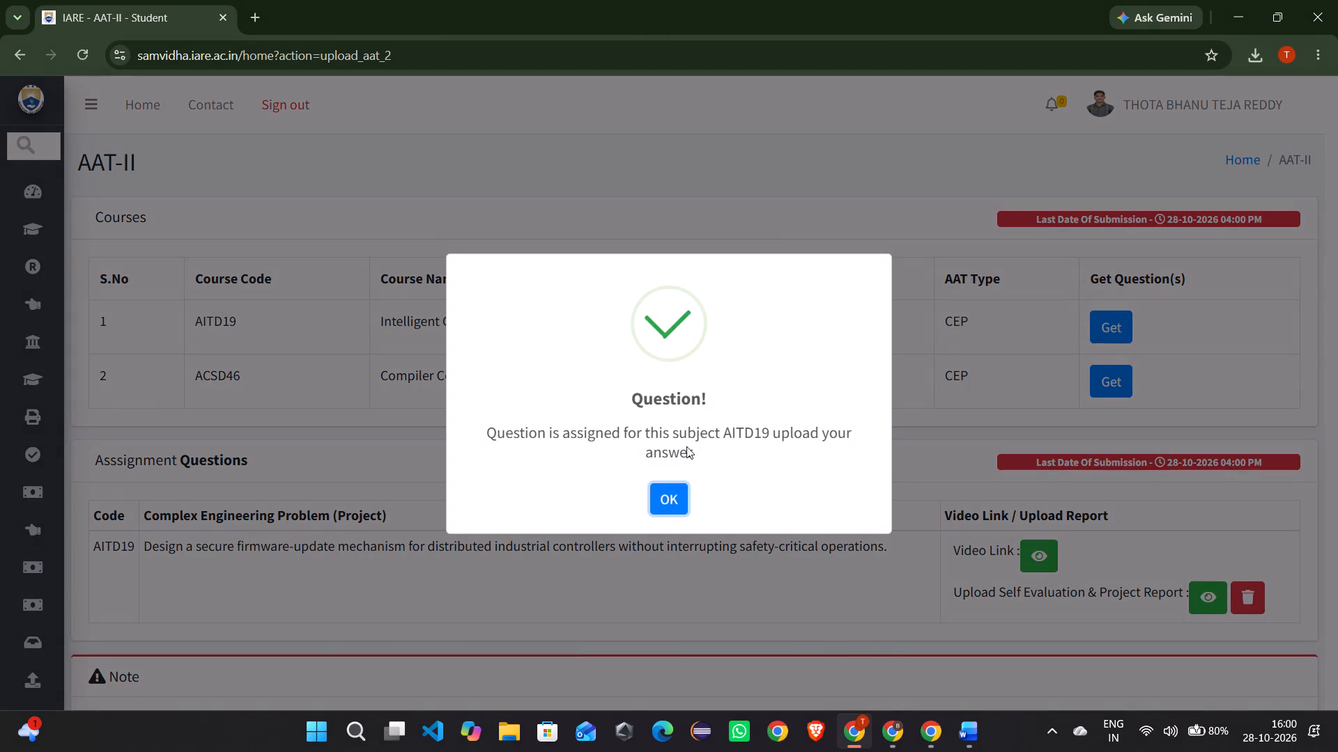
pyautogui.click(661, 494)
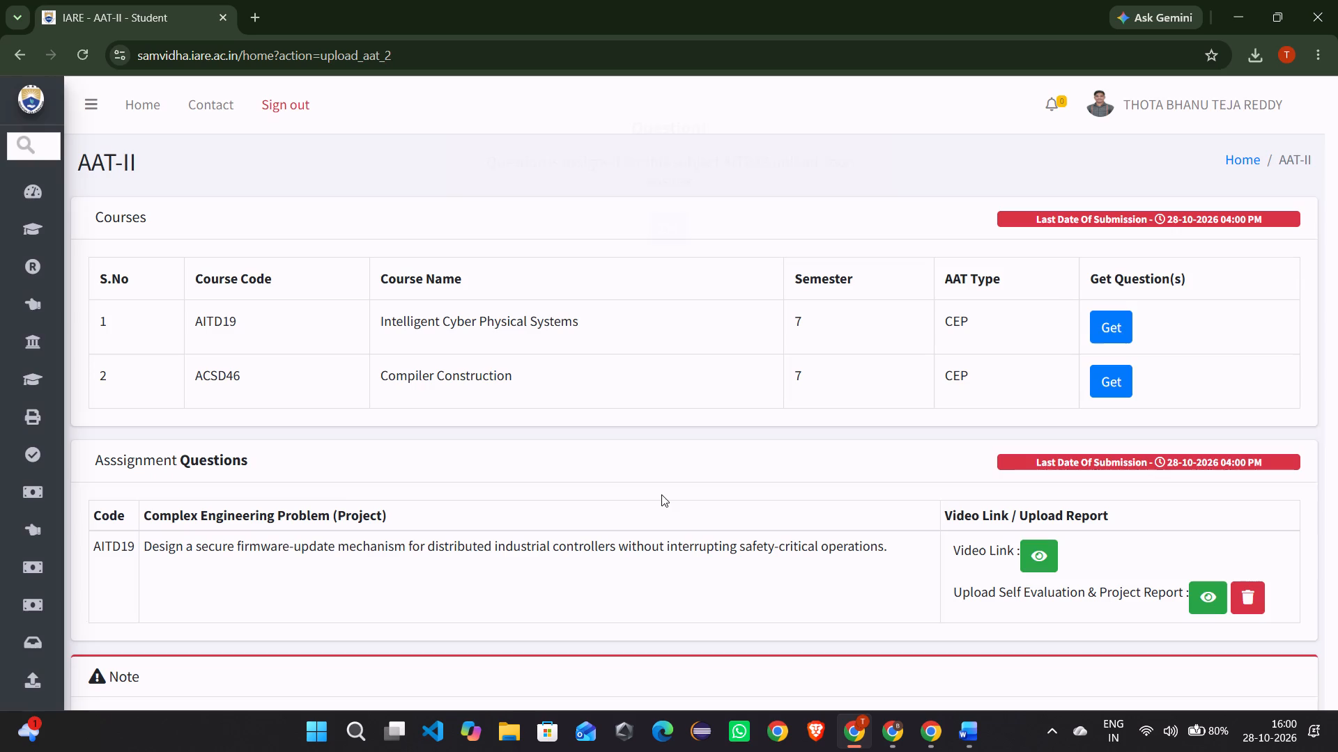
# Reopen the submitted AITD19 report PDF and look through it from cover to conclusion, including the self-evaluation pages.
pyautogui.click(1204, 596)
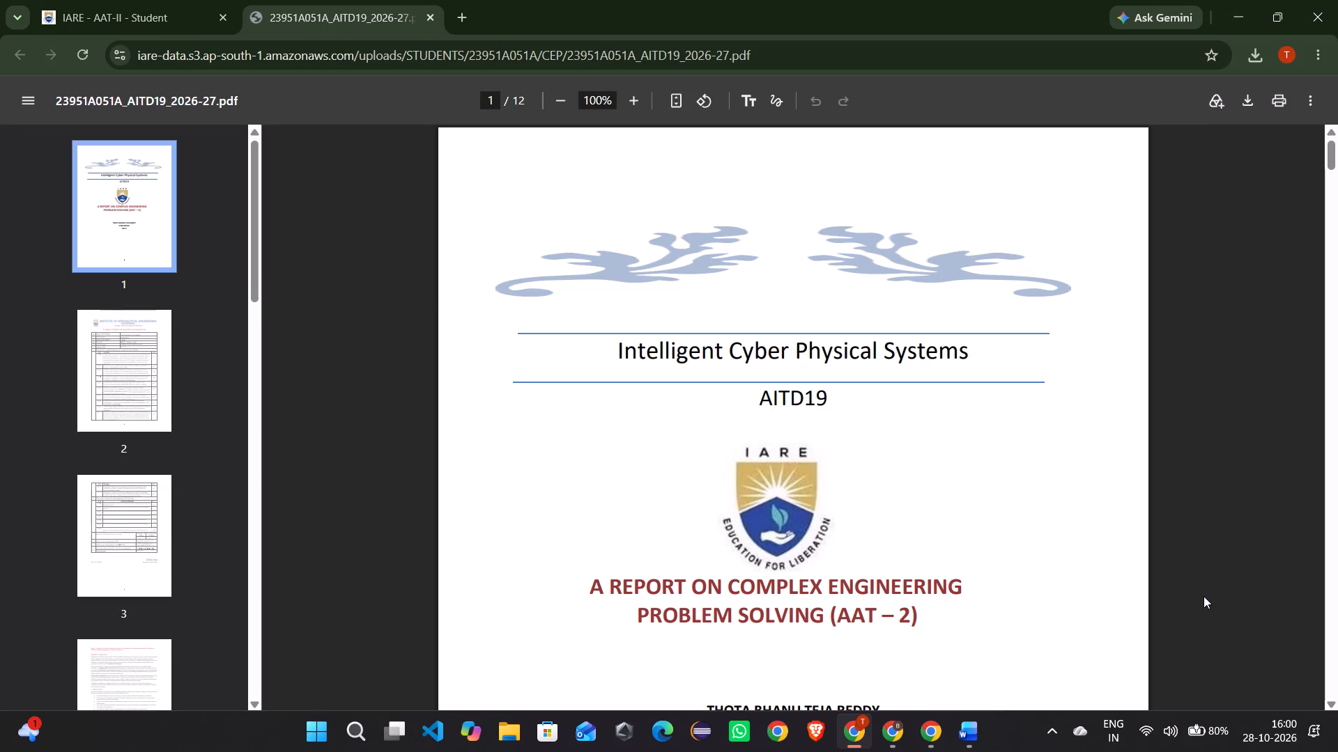
pyautogui.click(425, 18)
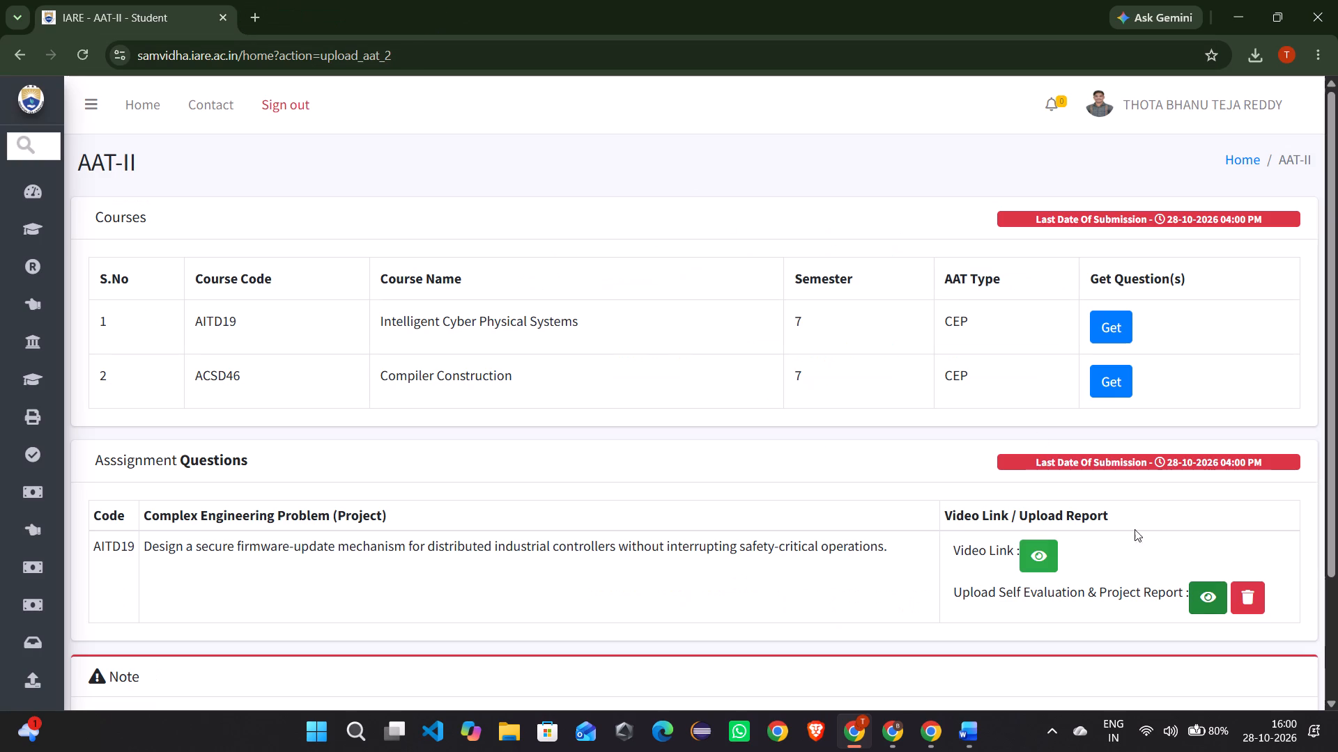
pyautogui.click(1202, 593)
pyautogui.scroll(-4, 979, 485)
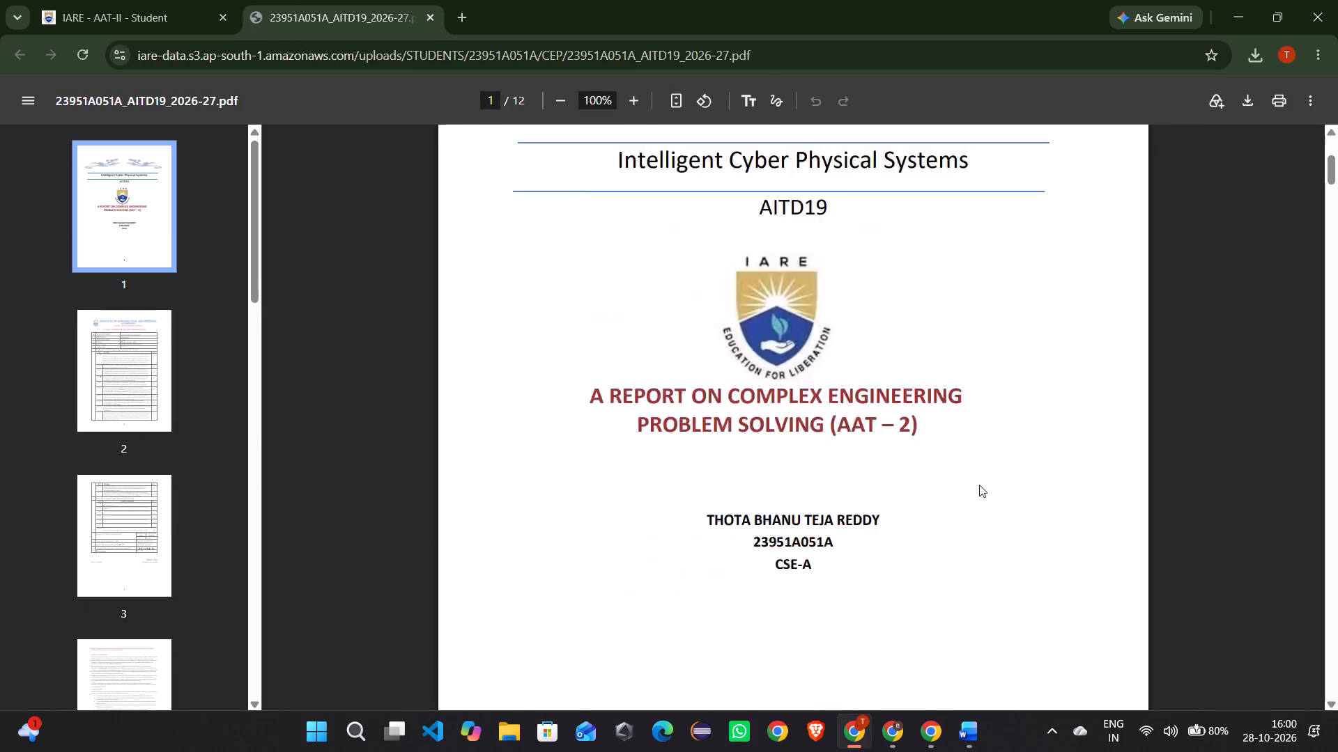
pyautogui.scroll(-20, 979, 485)
pyautogui.scroll(-9, 979, 485)
pyautogui.scroll(5, 979, 485)
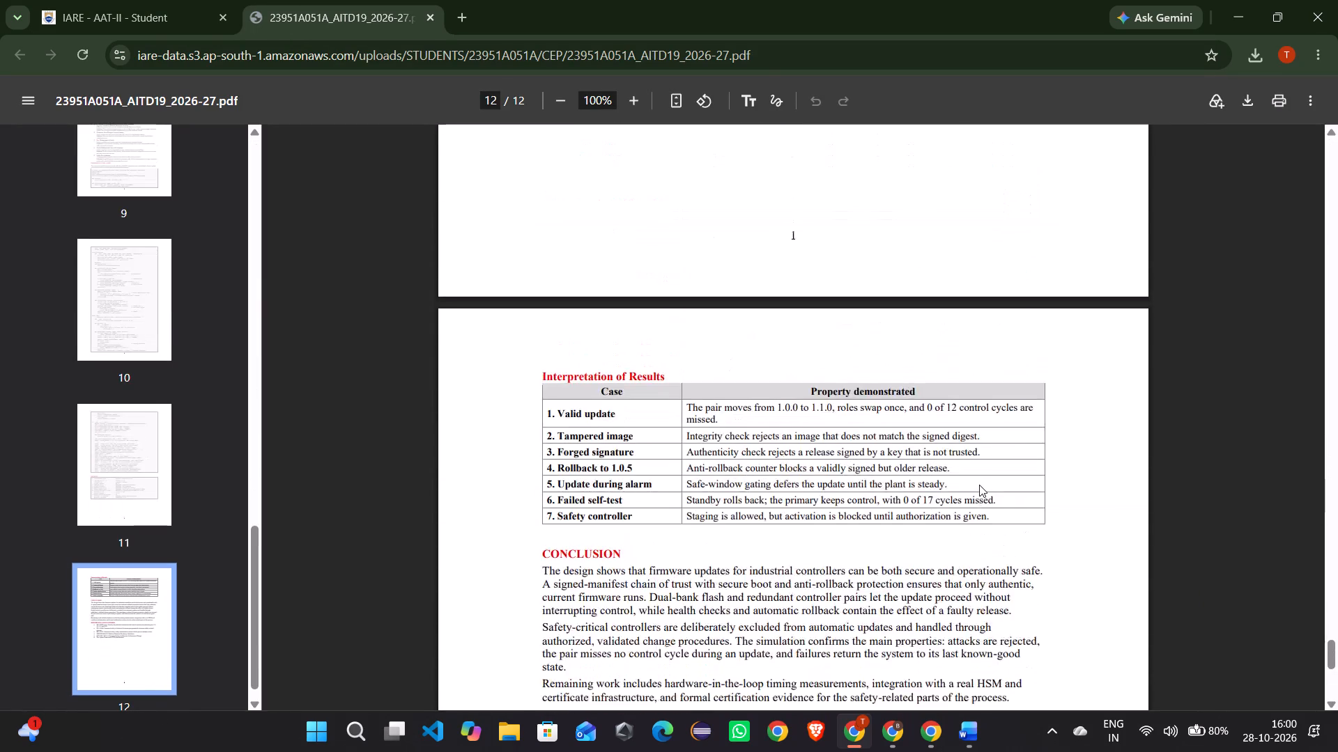
pyautogui.scroll(13, 979, 485)
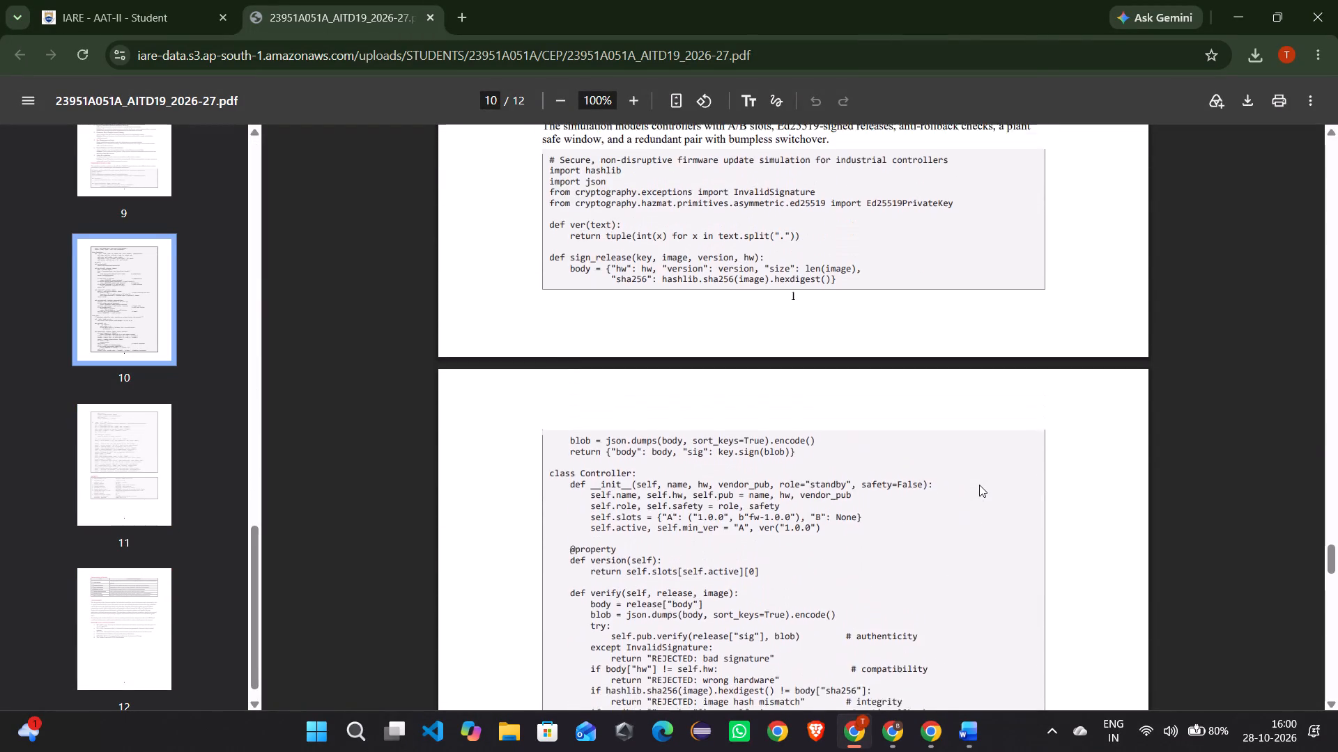
pyautogui.scroll(10, 979, 485)
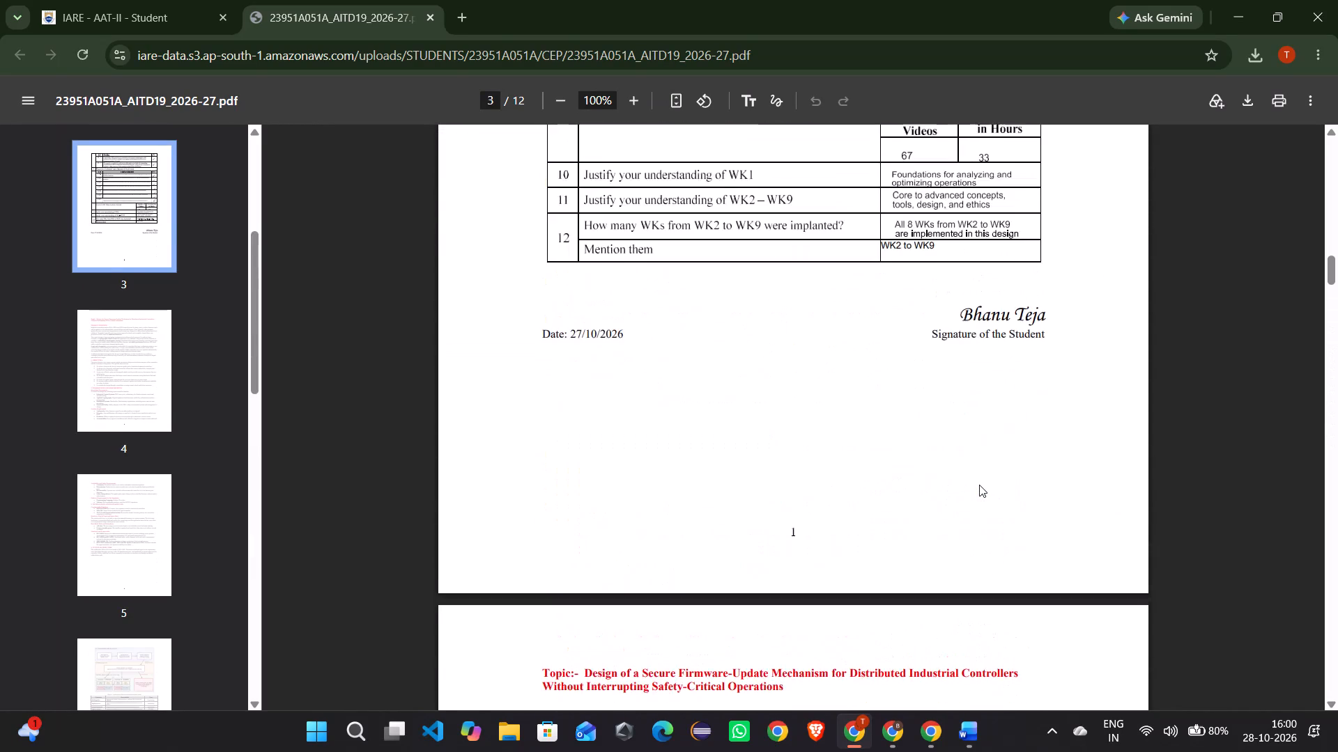
pyautogui.scroll(-1, 979, 485)
pyautogui.scroll(1, 979, 485)
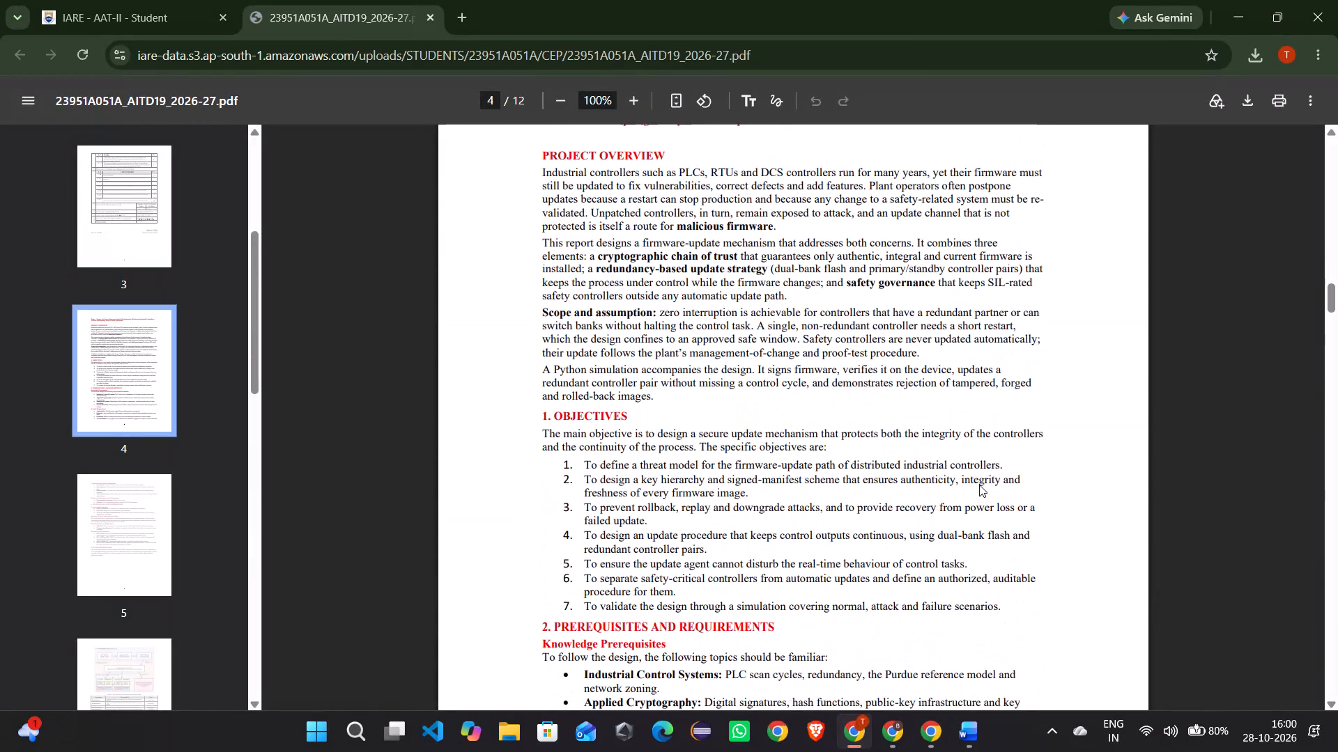
pyautogui.scroll(11, 979, 485)
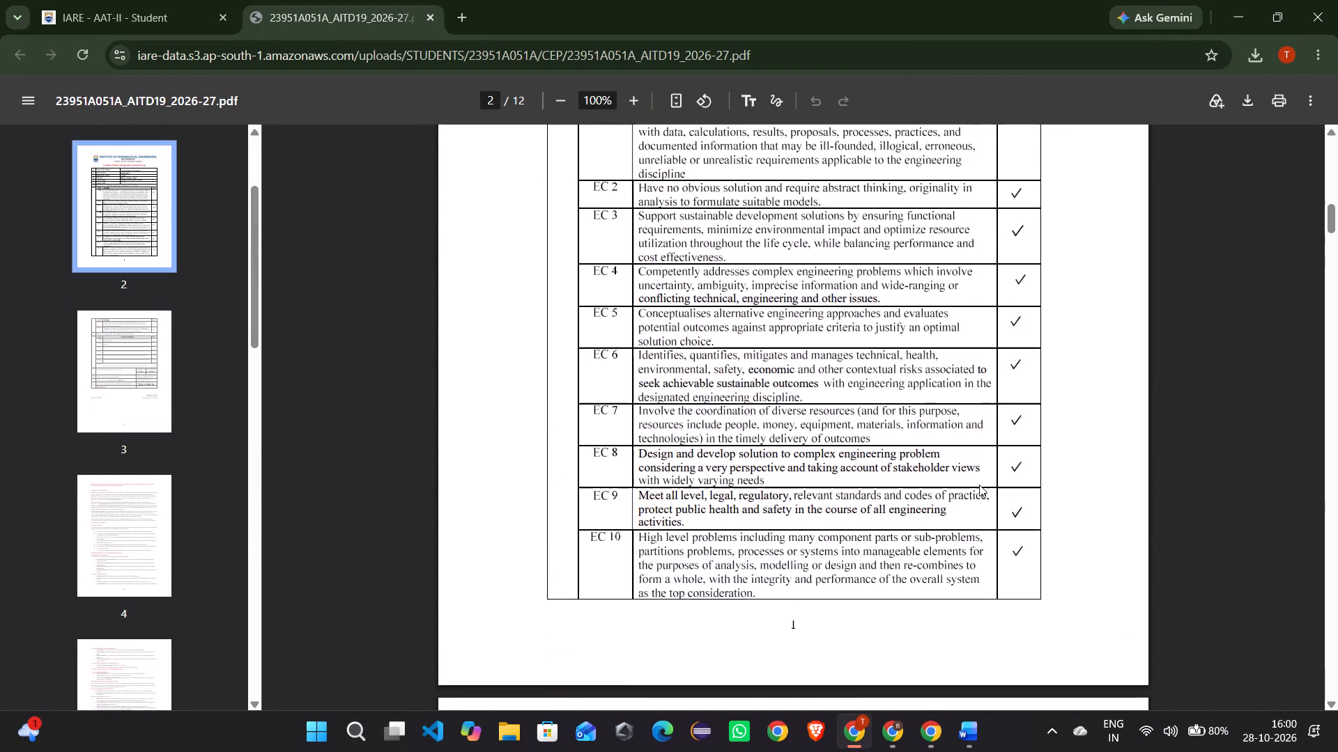
# Review the AITD19 report PDF from the self-assessment form back to its cover page and close the report.
pyautogui.scroll(4, 979, 485)
pyautogui.scroll(-4, 979, 485)
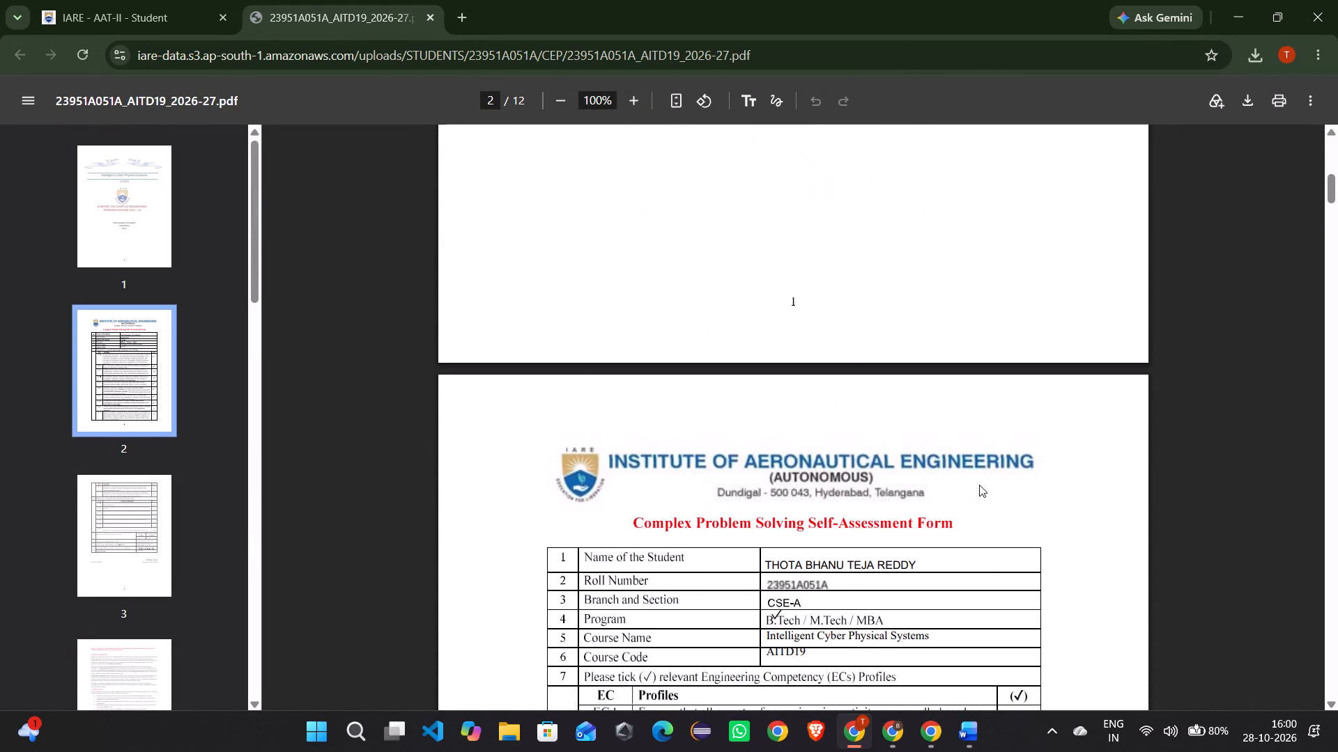
pyautogui.scroll(5, 979, 485)
pyautogui.hscroll(1, 979, 485)
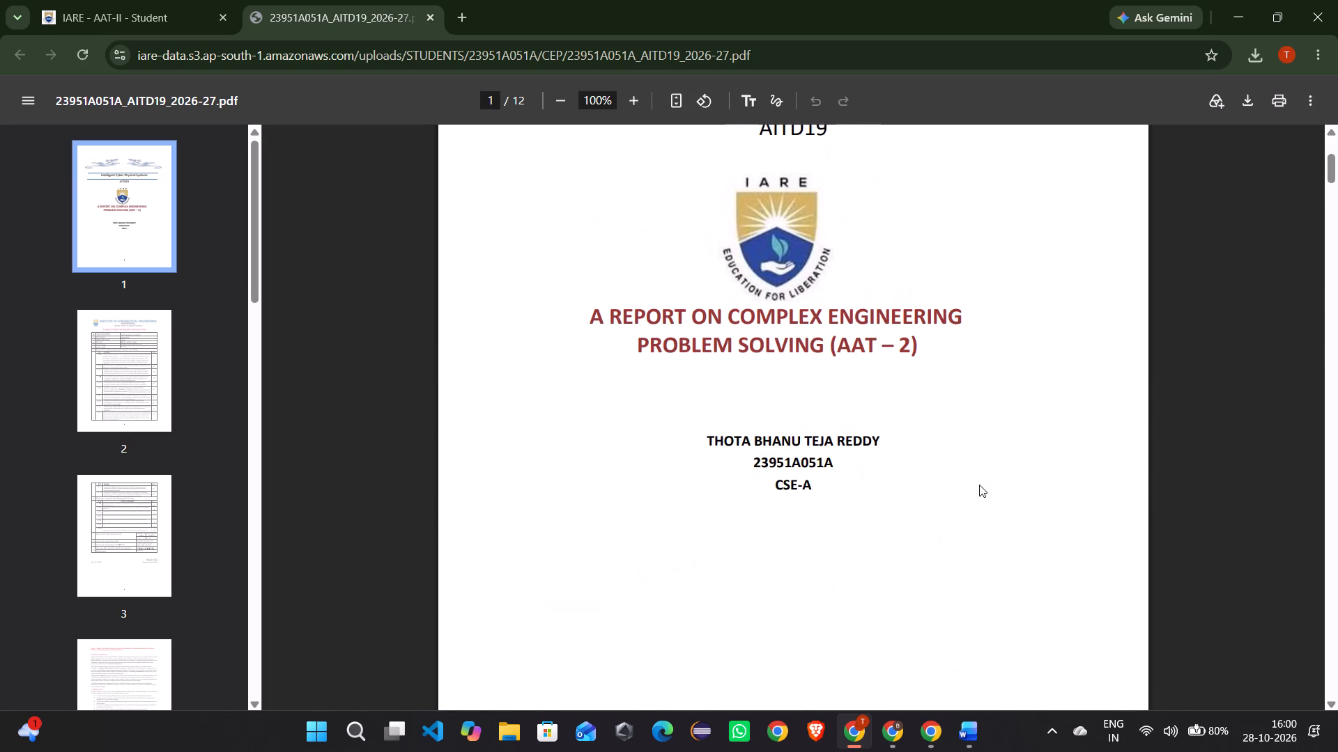
pyautogui.hscroll(2, 979, 485)
pyautogui.scroll(6, 979, 485)
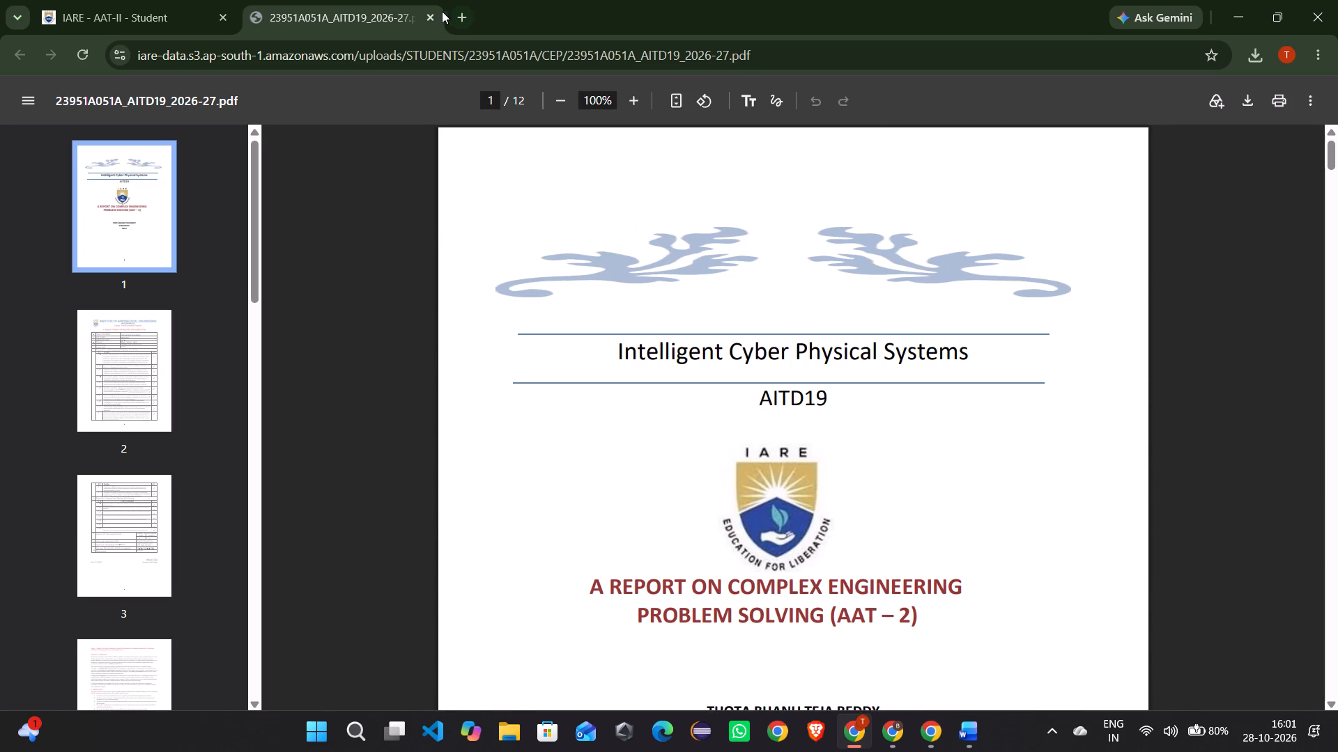
pyautogui.click(433, 15)
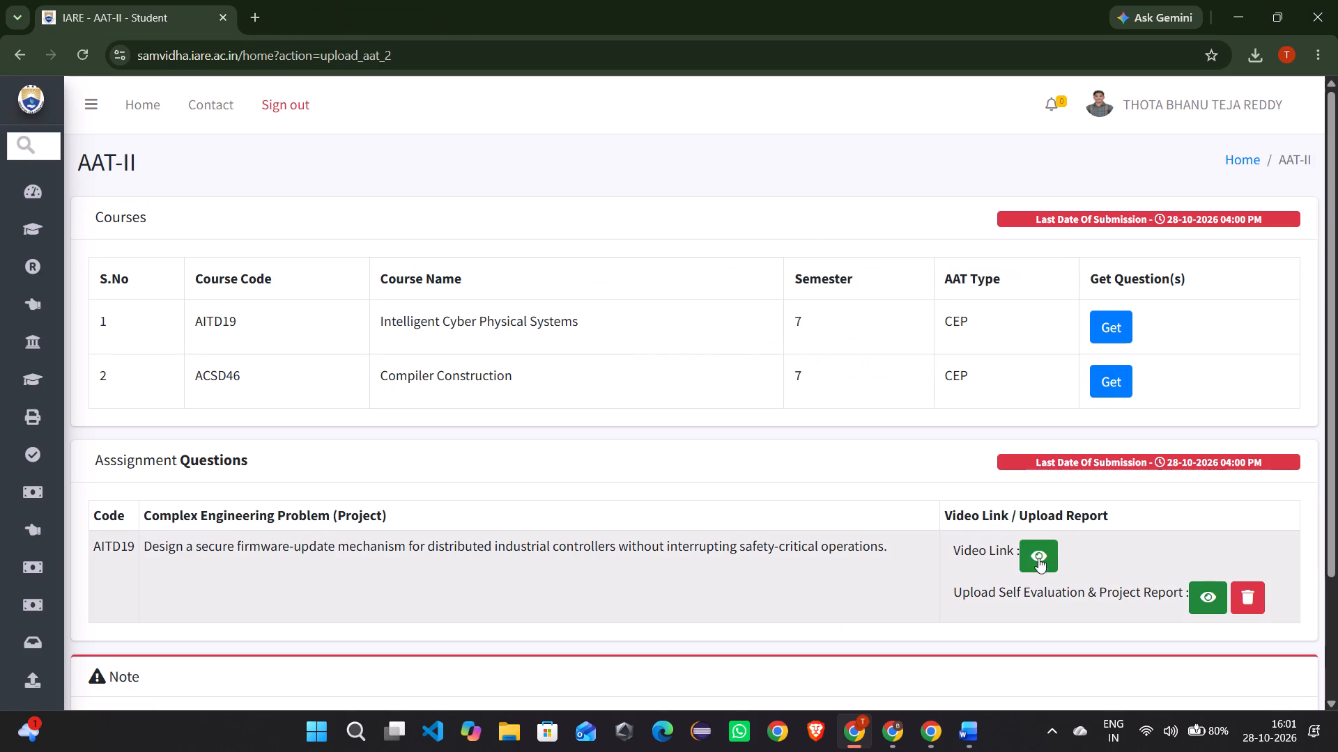
# Open the submitted AITD19 video link, play icps.mp4 from about 4:59 to check playback, and close the video.
pyautogui.click(1033, 565)
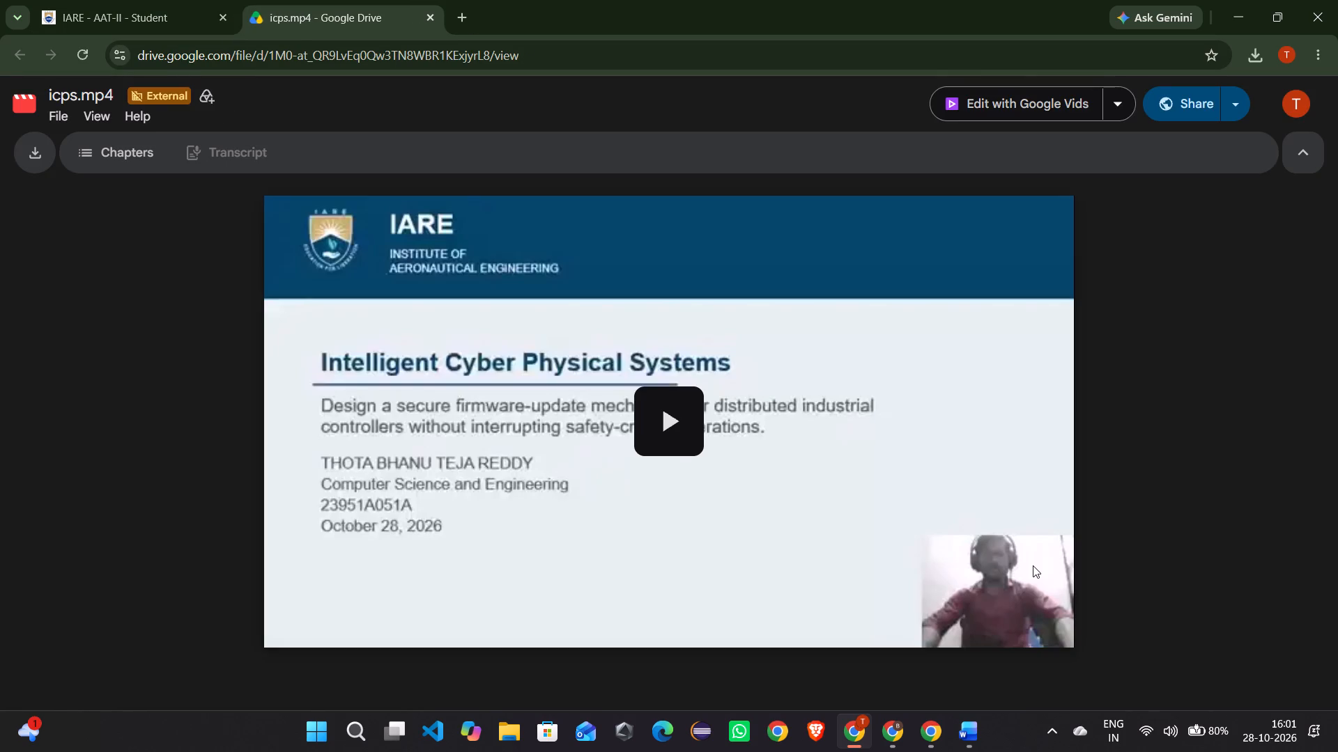
pyautogui.click(673, 427)
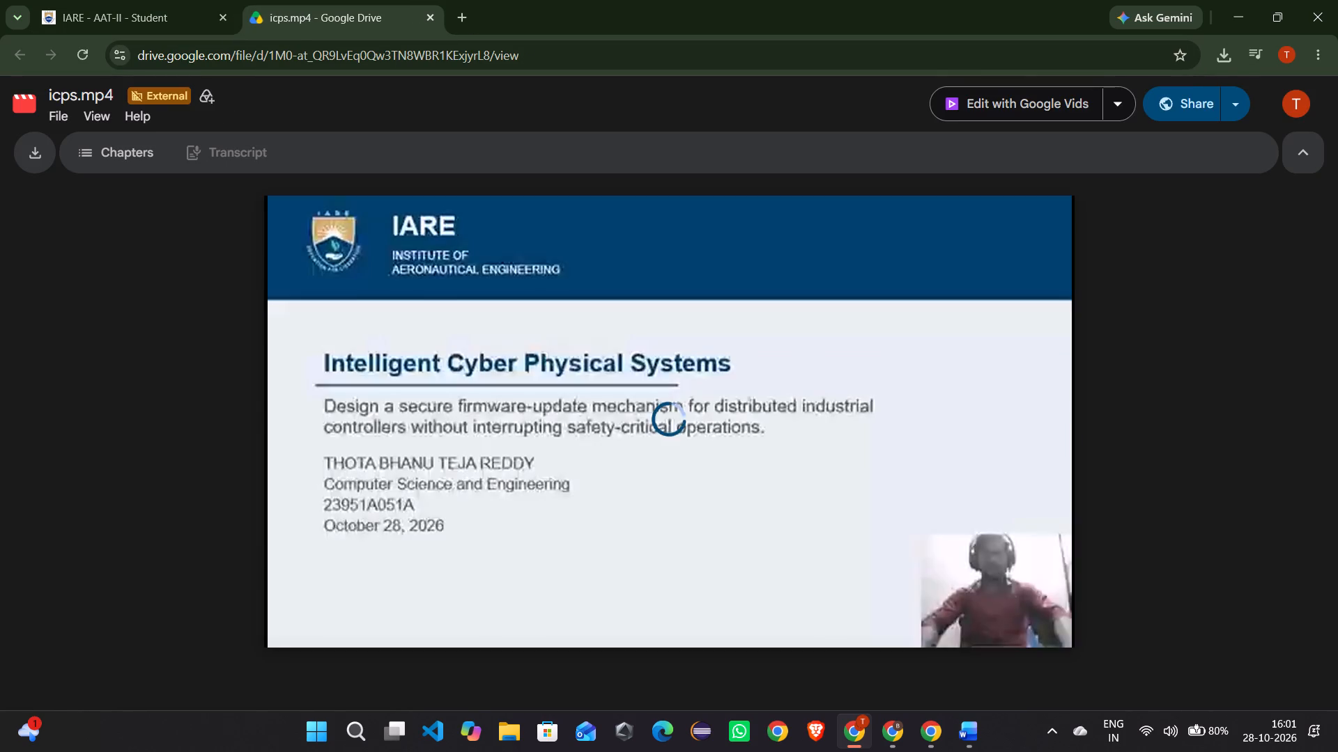
pyautogui.click(622, 565)
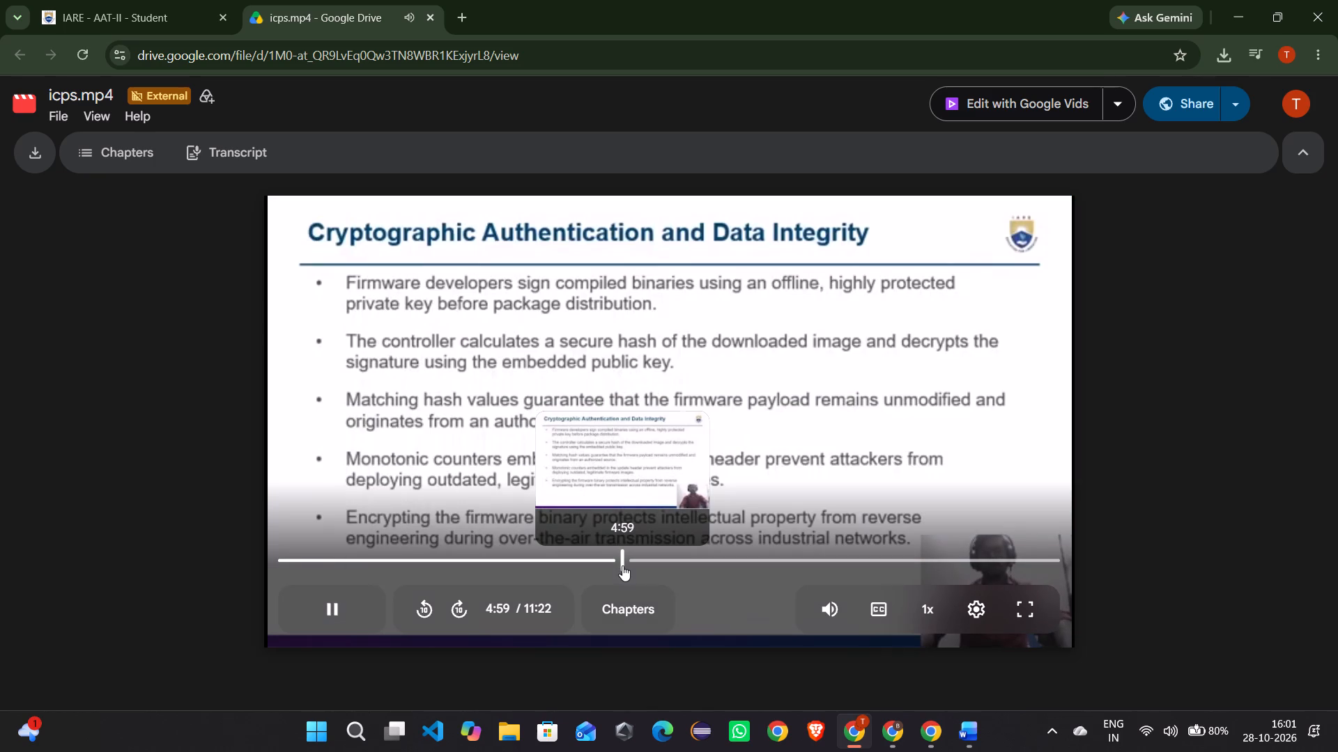
pyautogui.click(344, 609)
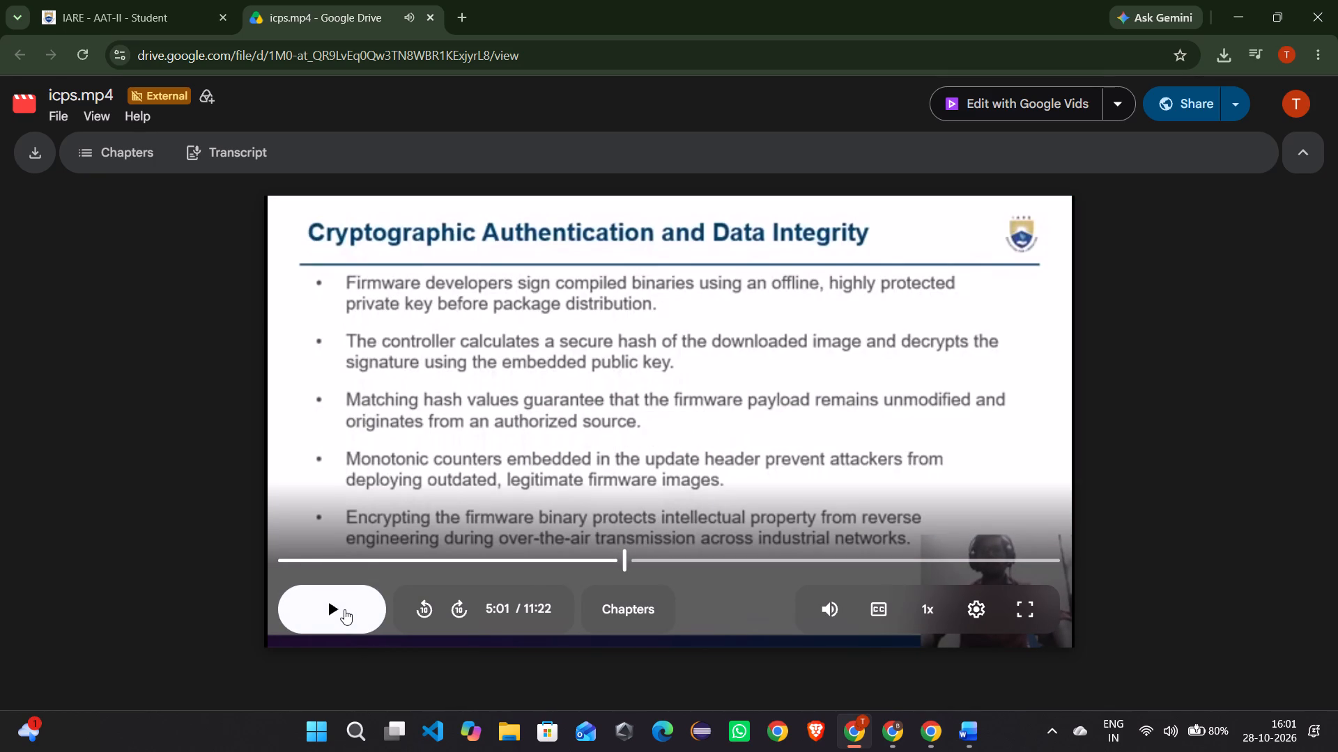
pyautogui.click(344, 609)
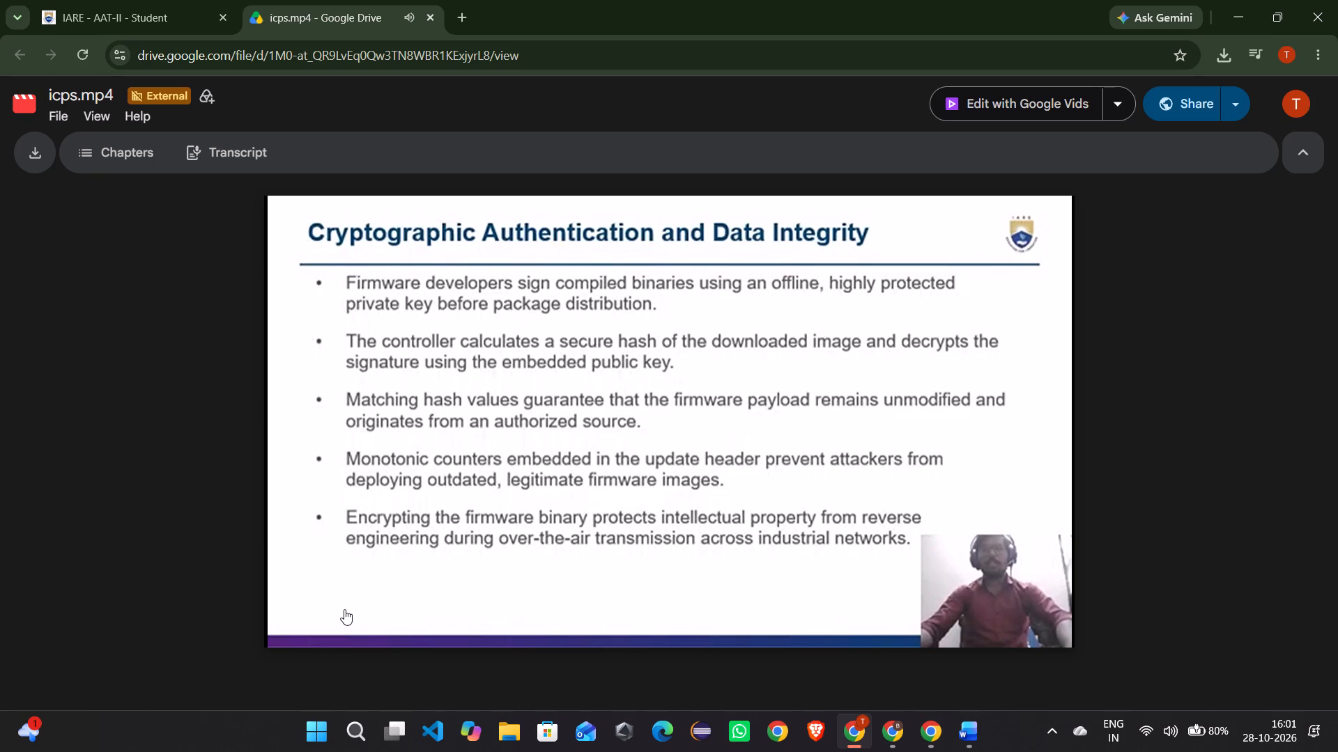
pyautogui.click(431, 19)
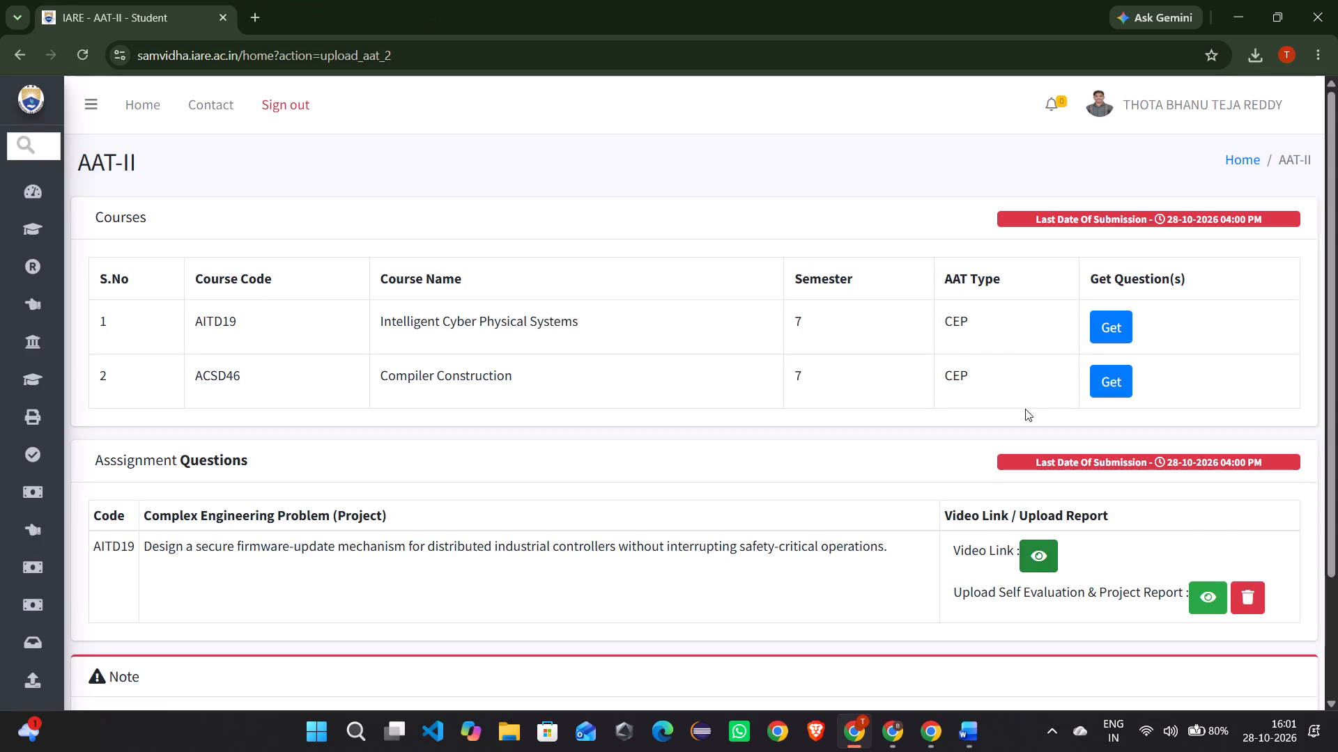
# Get the ACSD46 Compiler Construction question to show its saved submission and dismiss the notice.
pyautogui.click(1109, 380)
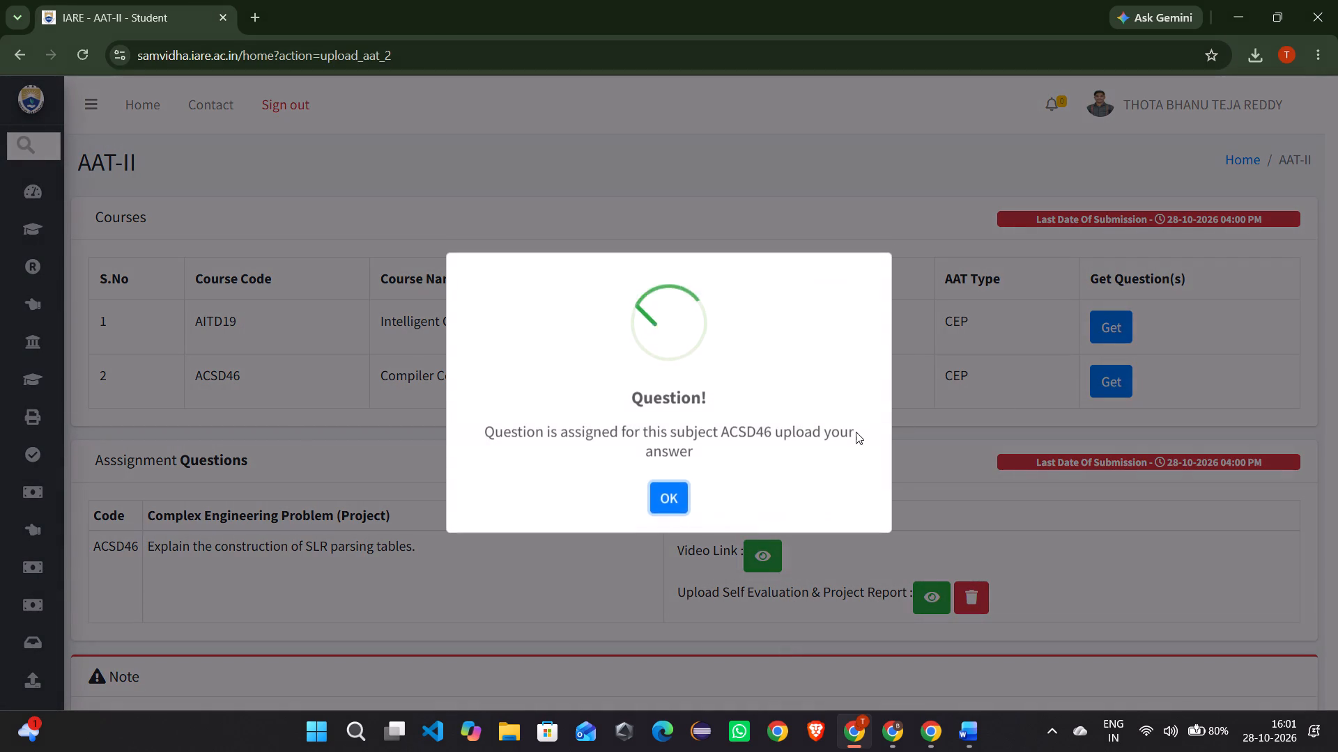
pyautogui.click(663, 494)
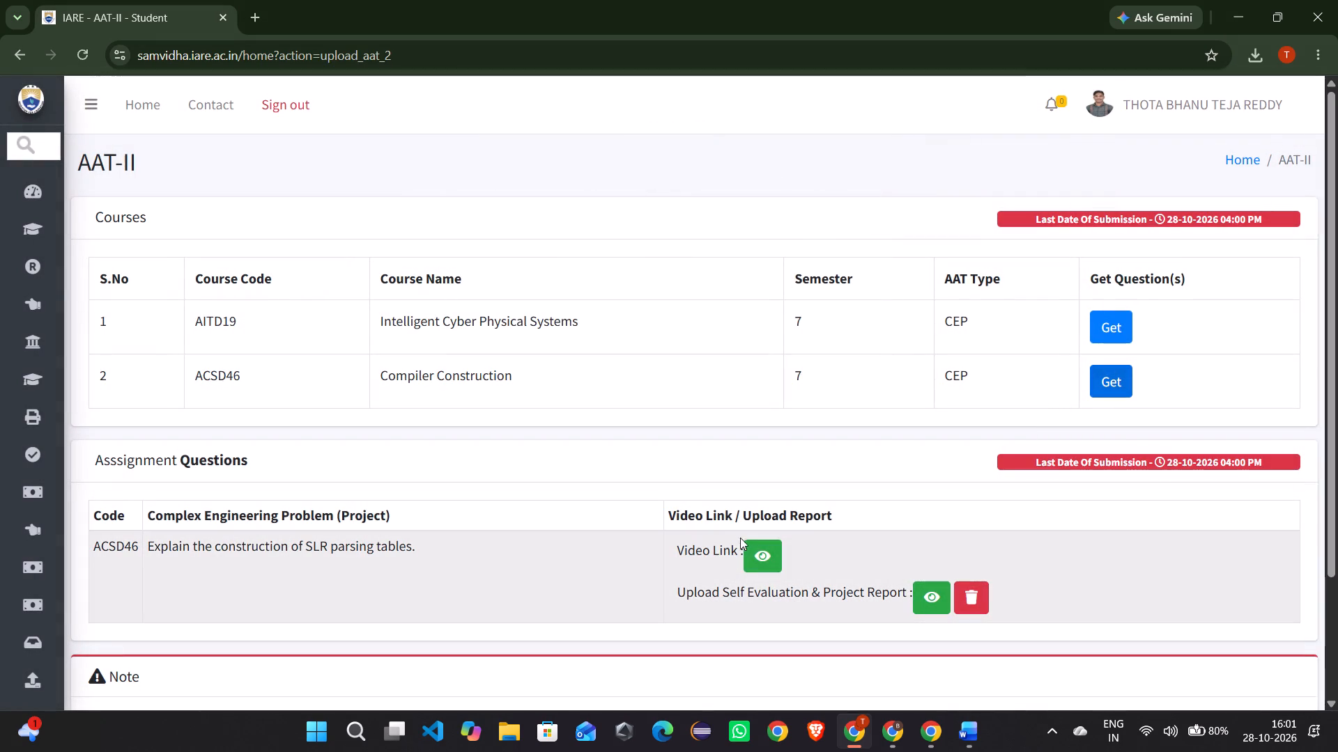
# Open the submitted ACSD46 video link and start playing the SLR parsing tables video.
pyautogui.click(755, 551)
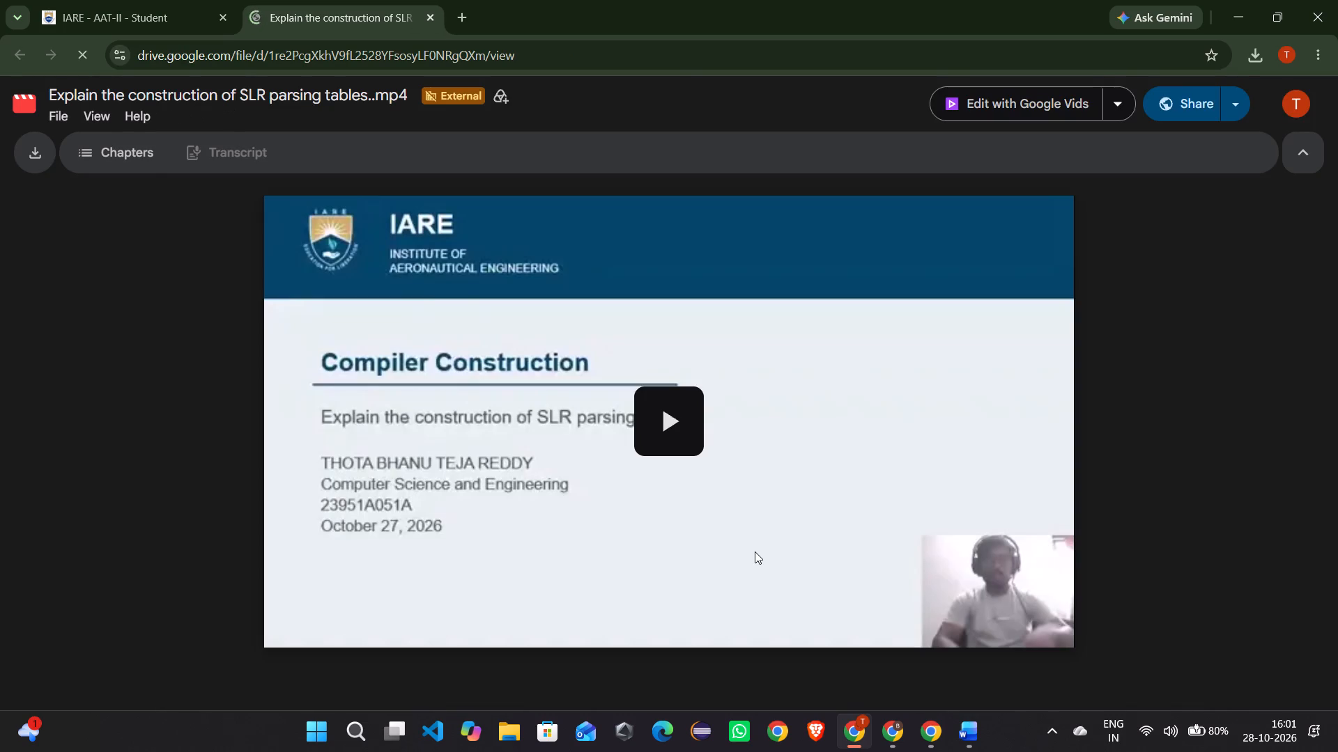
pyautogui.click(670, 407)
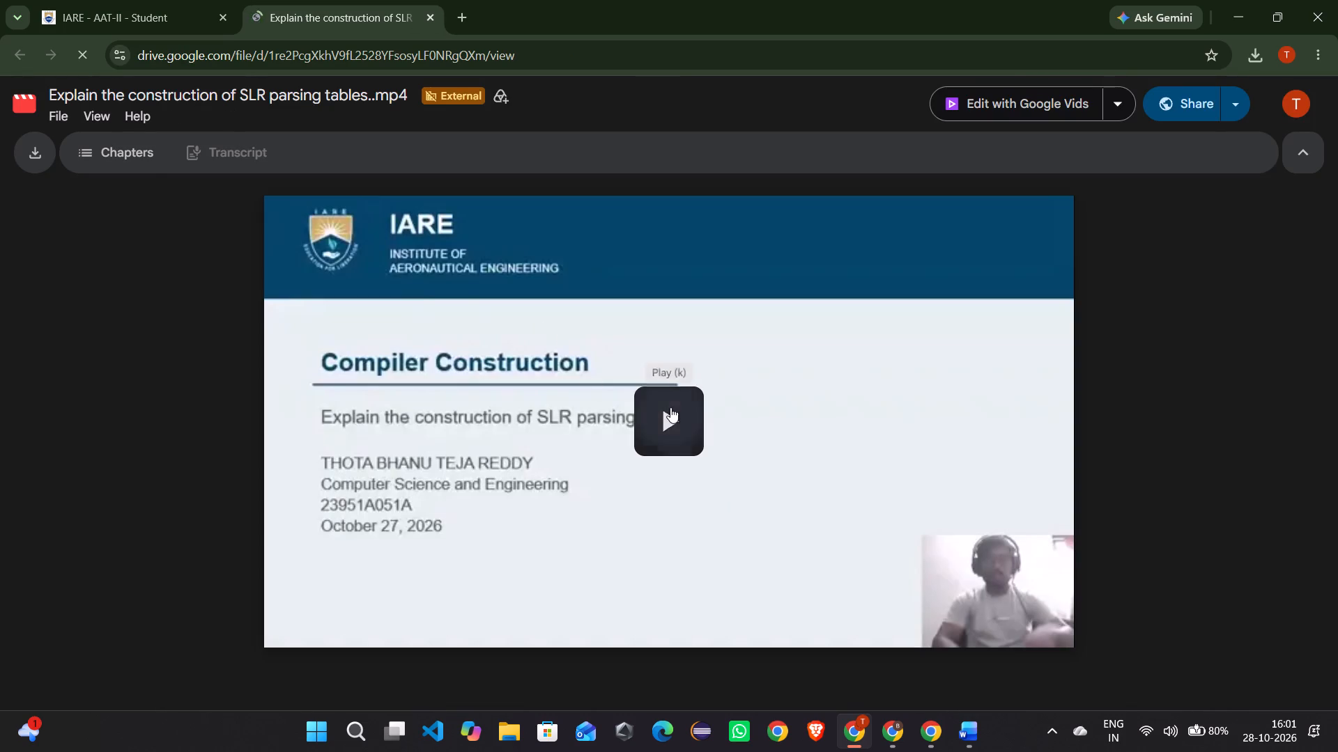
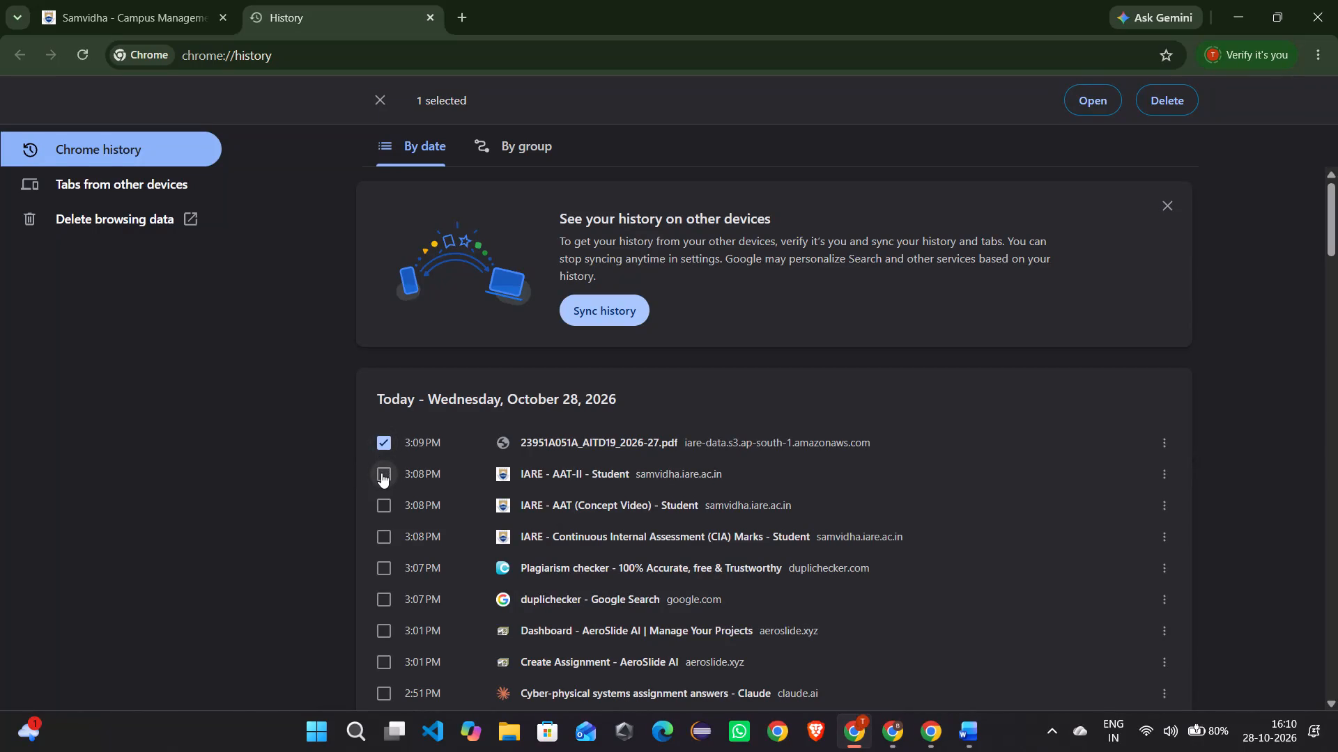
# Delete the five newest history entries, from the AITD19 report PDF through the Plagiarism checker page, and close the history.
pyautogui.click(381, 473)
pyautogui.click(384, 502)
pyautogui.click(382, 531)
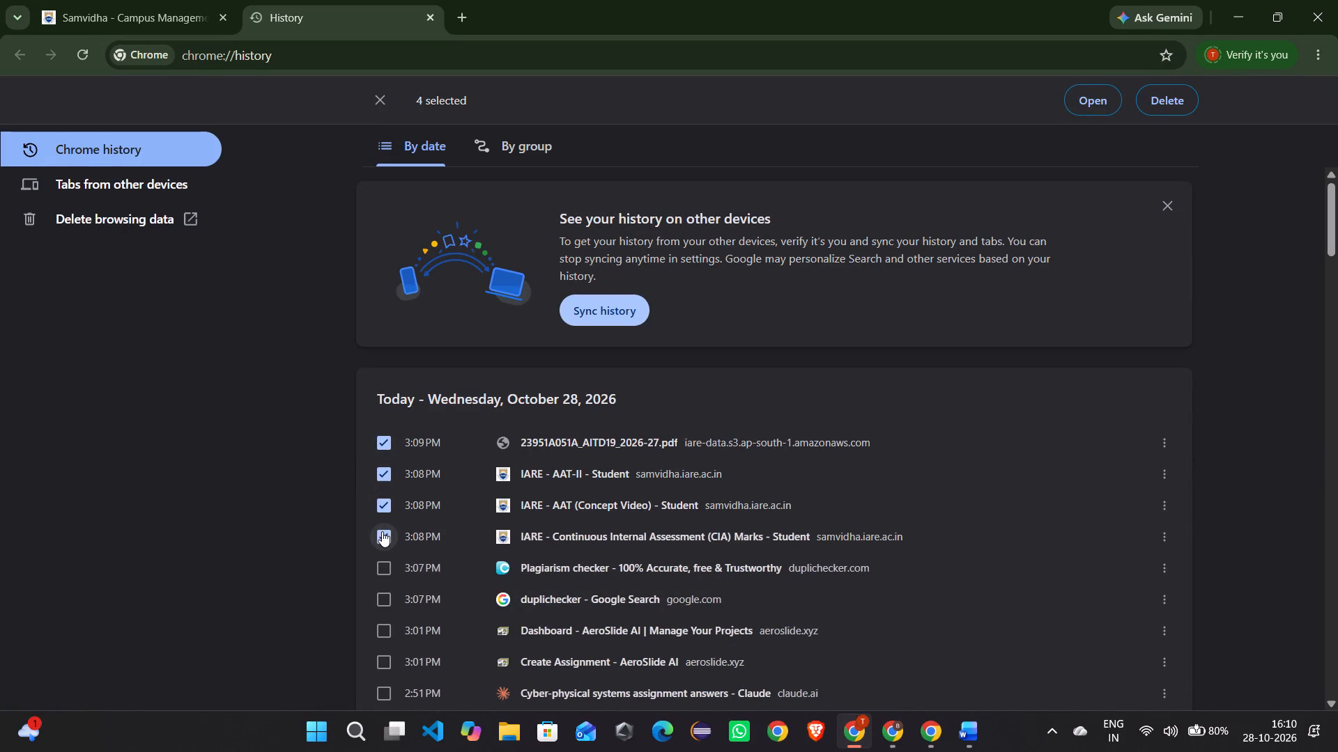
pyautogui.click(384, 565)
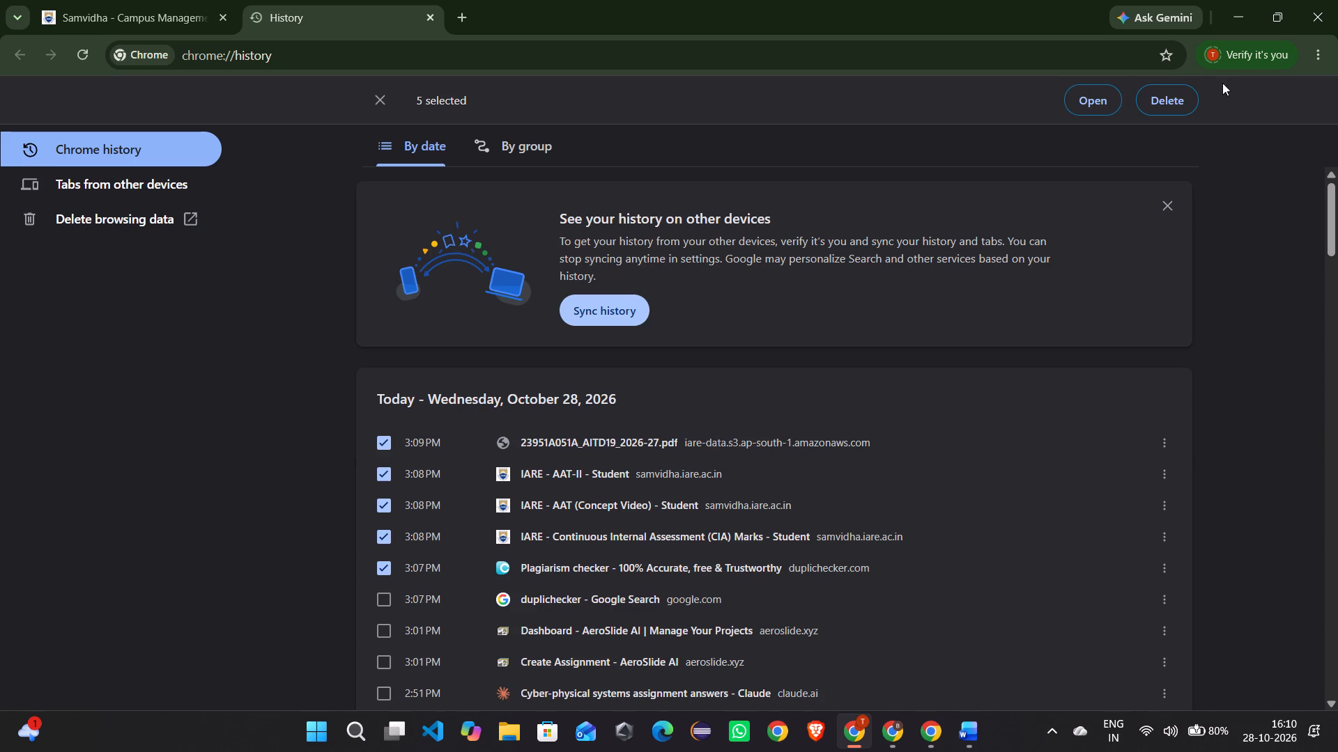
pyautogui.click(1182, 95)
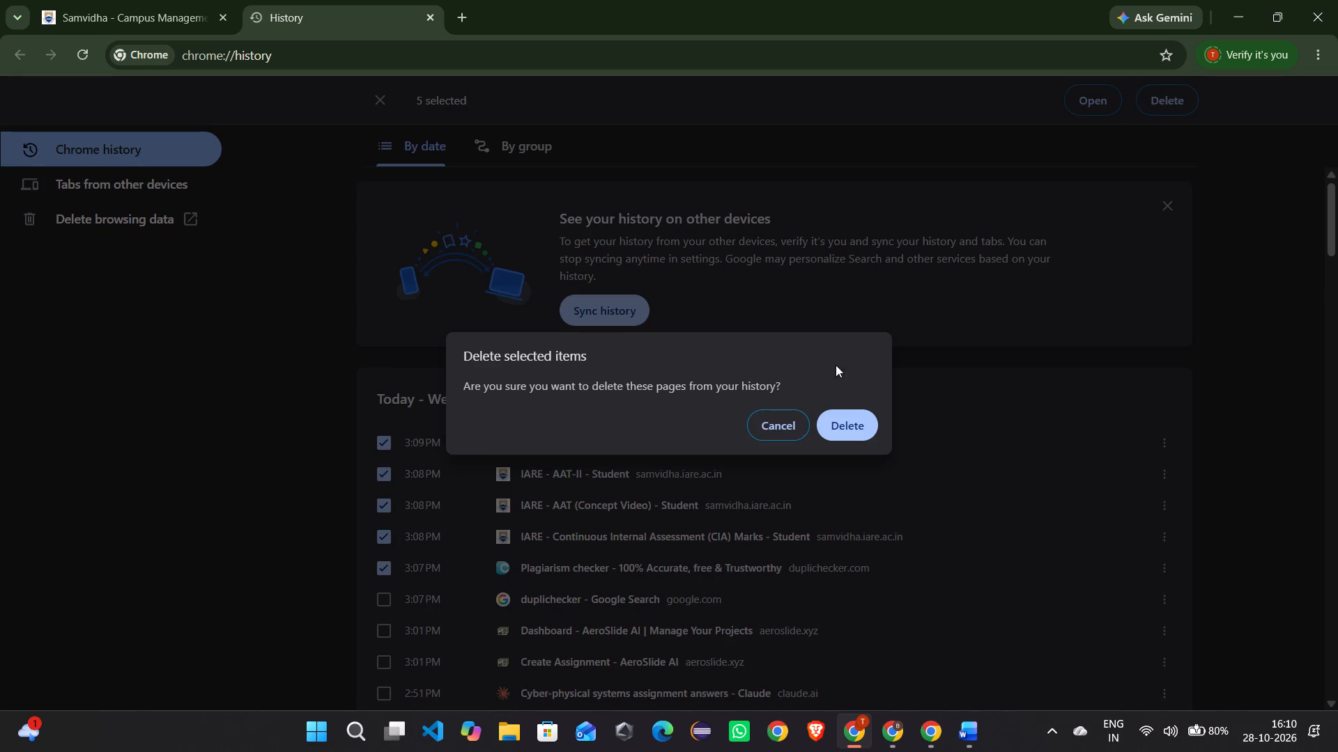
pyautogui.click(862, 421)
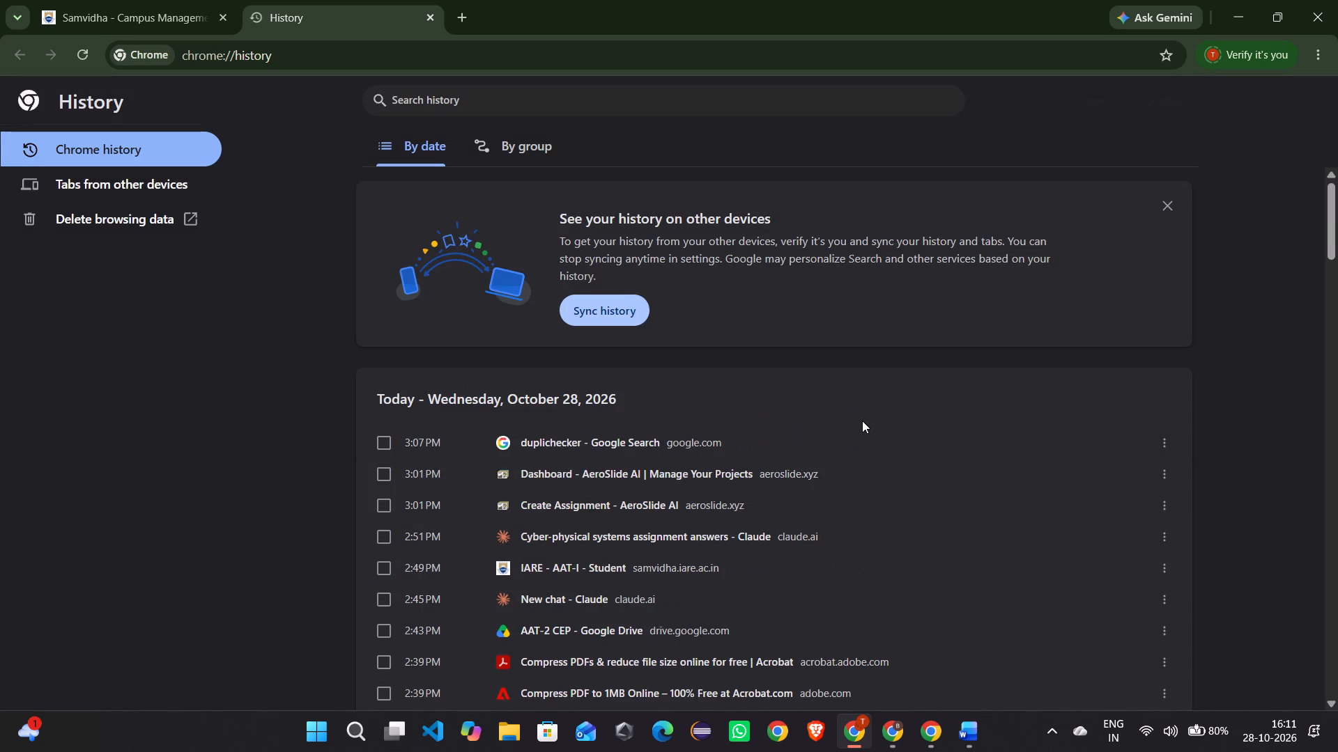
pyautogui.scroll(-6, 862, 421)
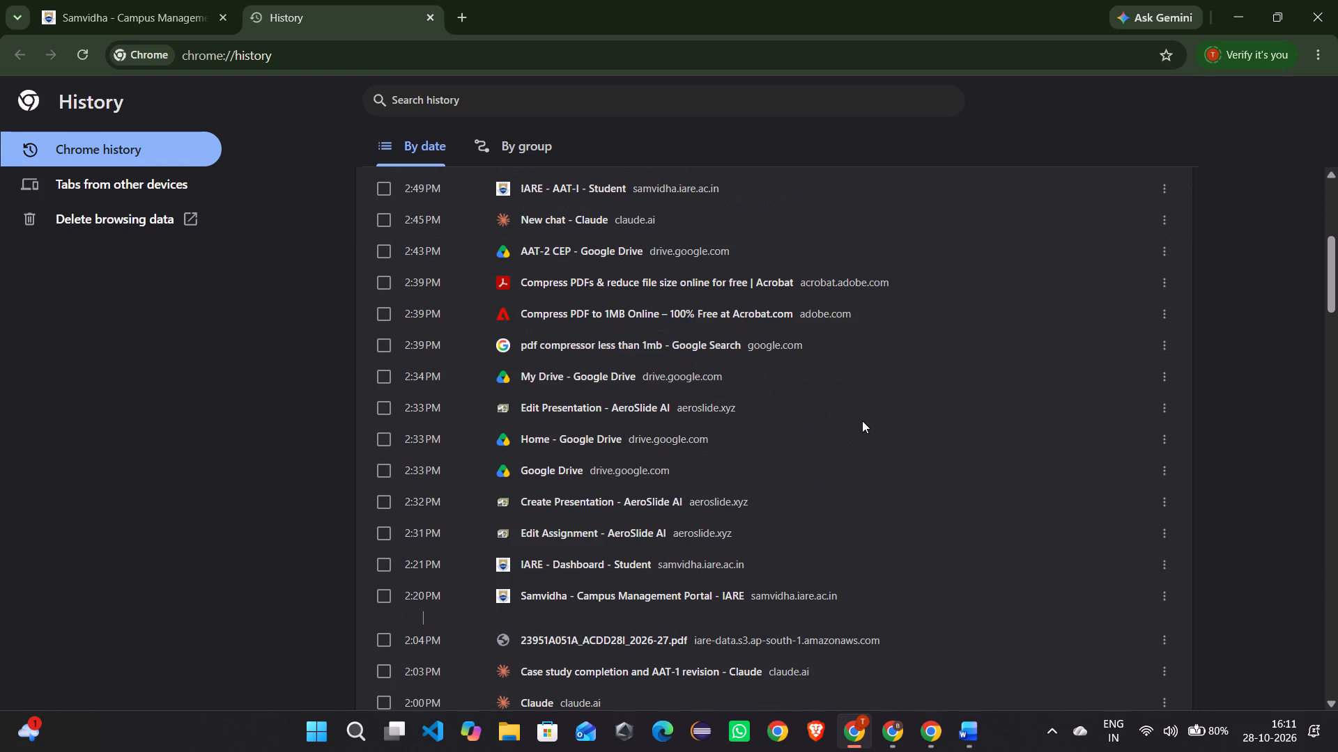
pyautogui.scroll(11, 862, 421)
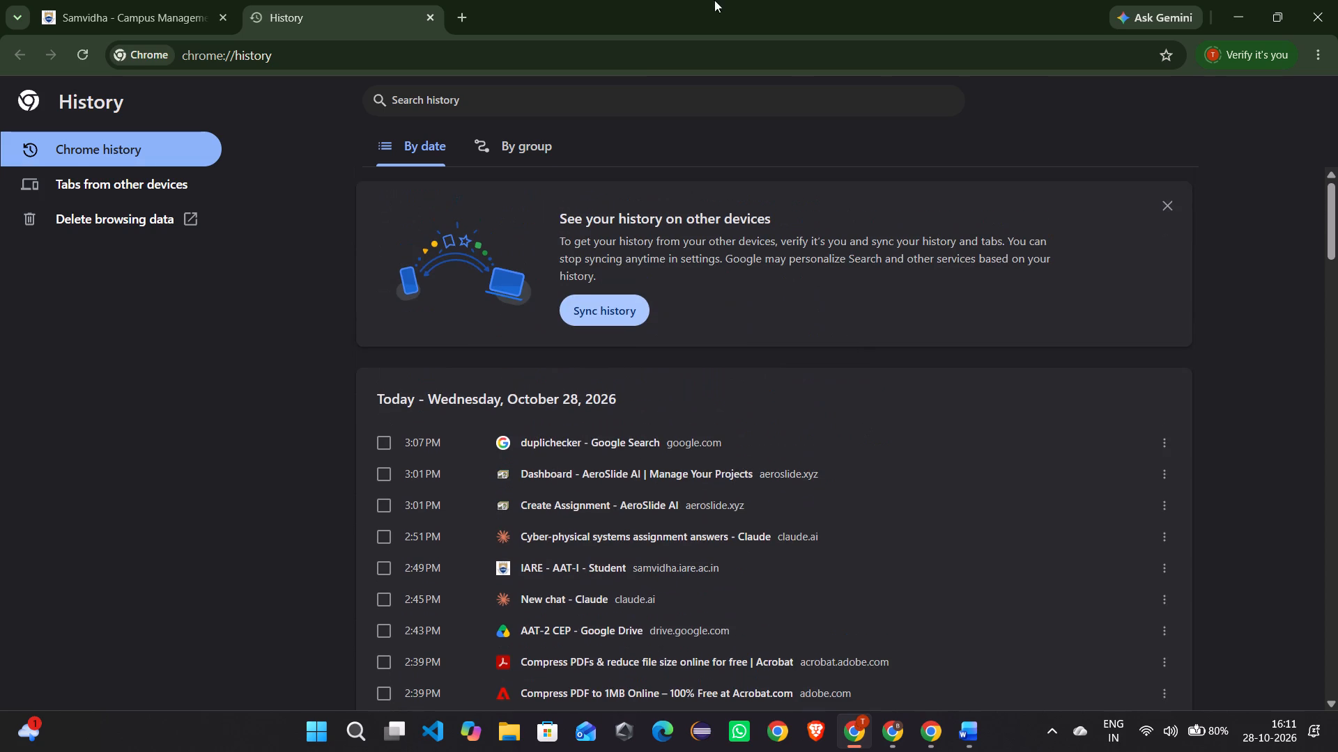
pyautogui.click(430, 17)
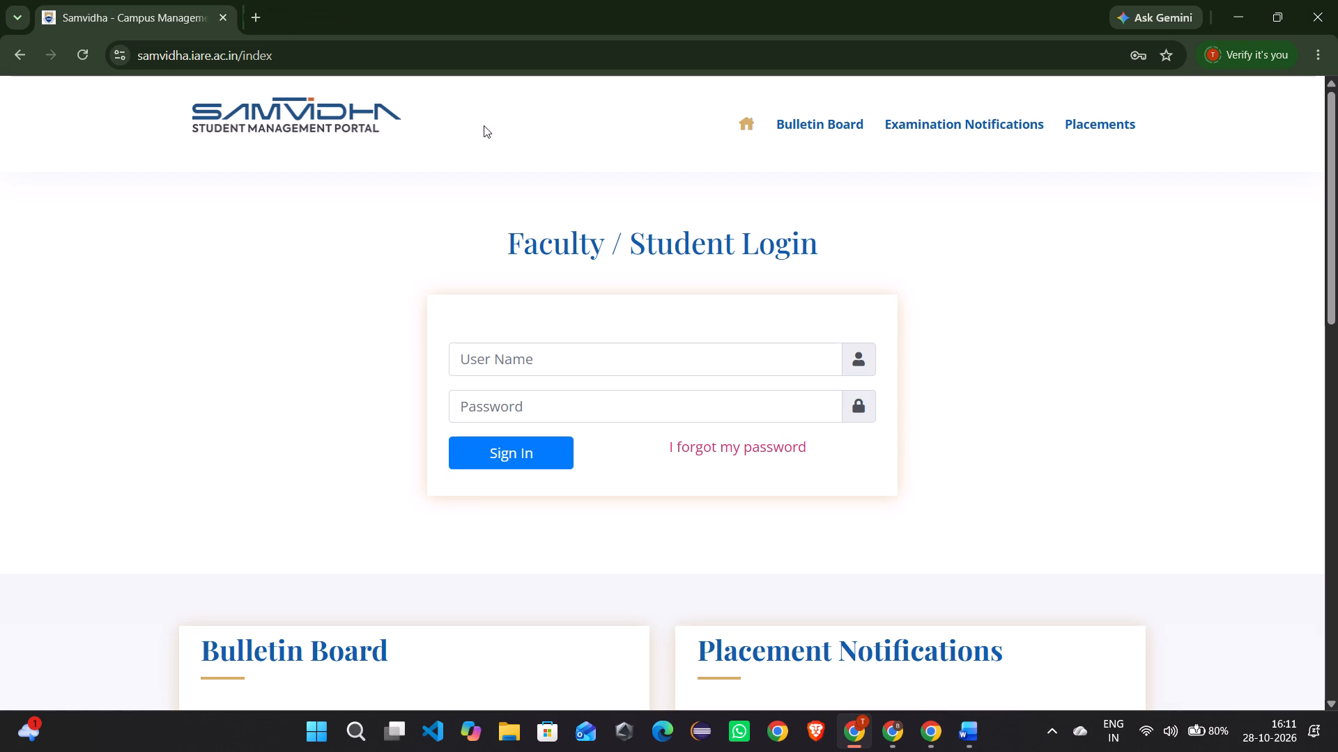
# Start Google account verification from the saved-passwords notice on the Samvidha login form's user name field.
pyautogui.click(571, 366)
pyautogui.click(571, 366)
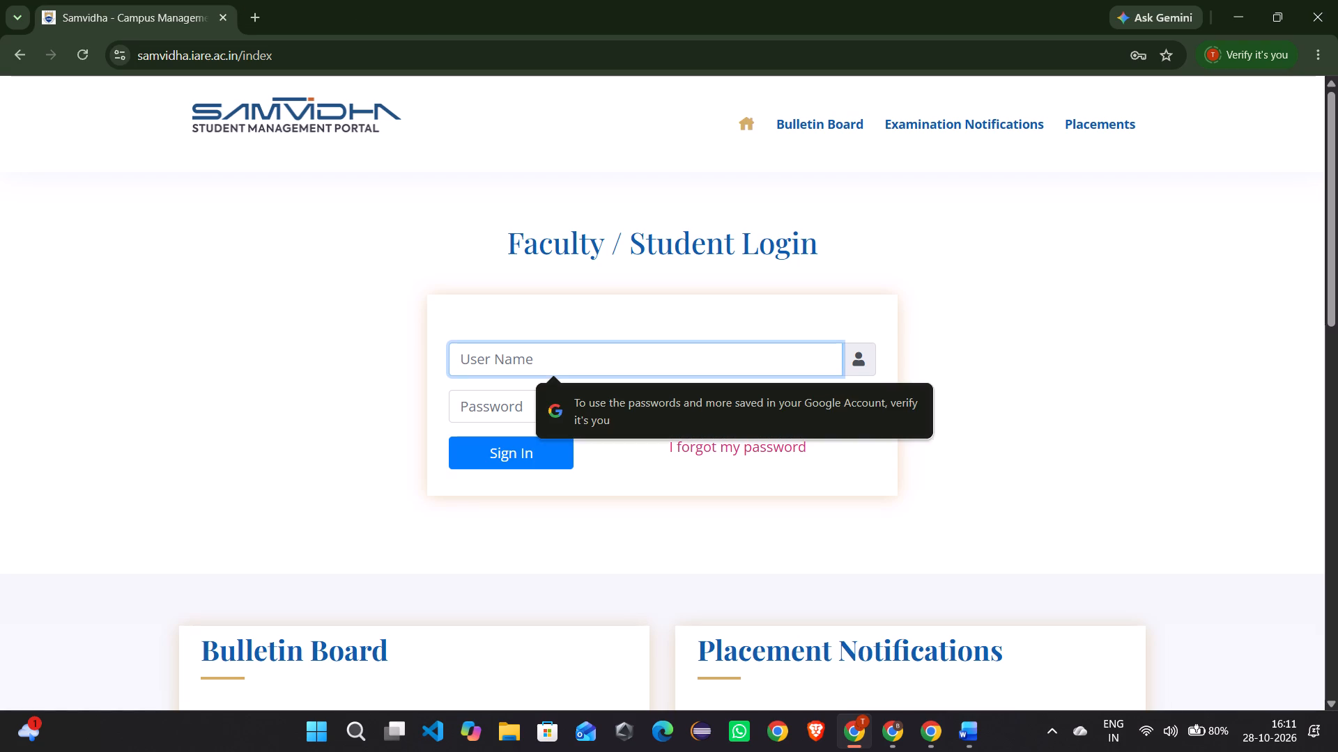
pyautogui.click(486, 409)
pyautogui.click(486, 371)
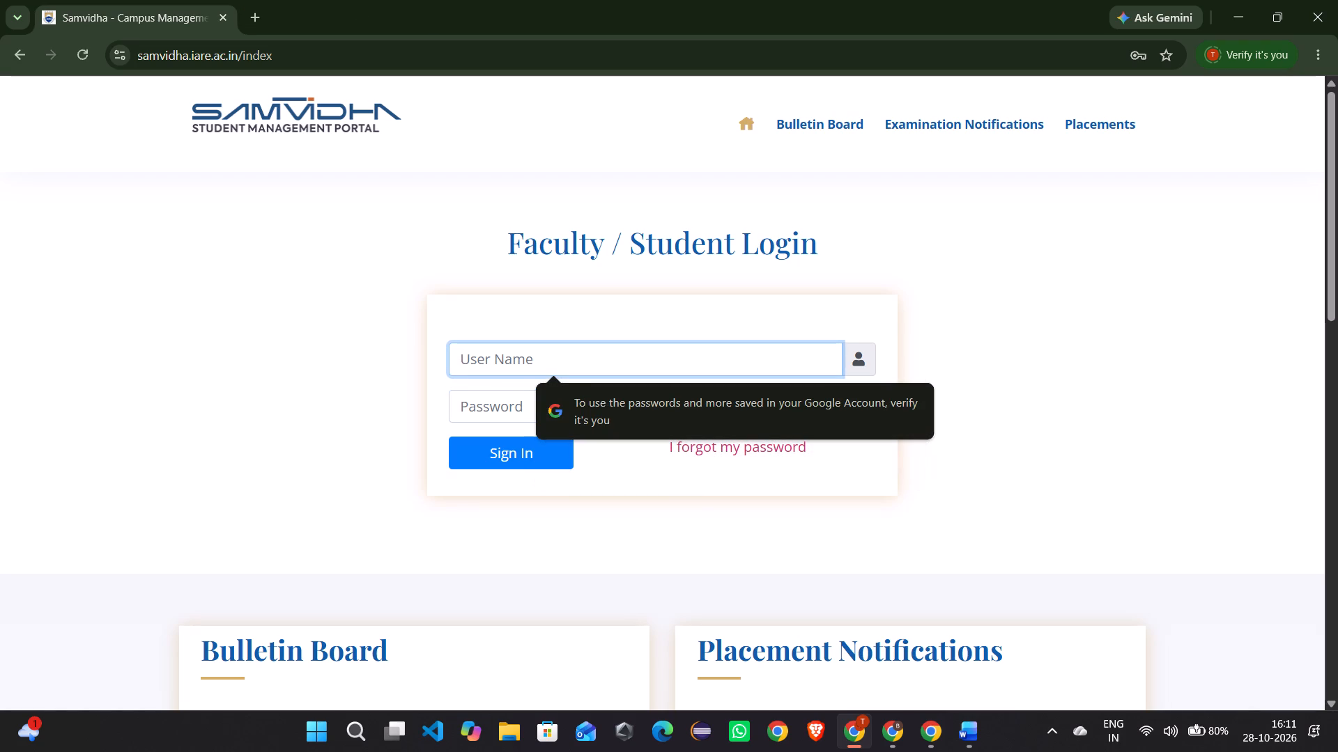
pyautogui.click(610, 410)
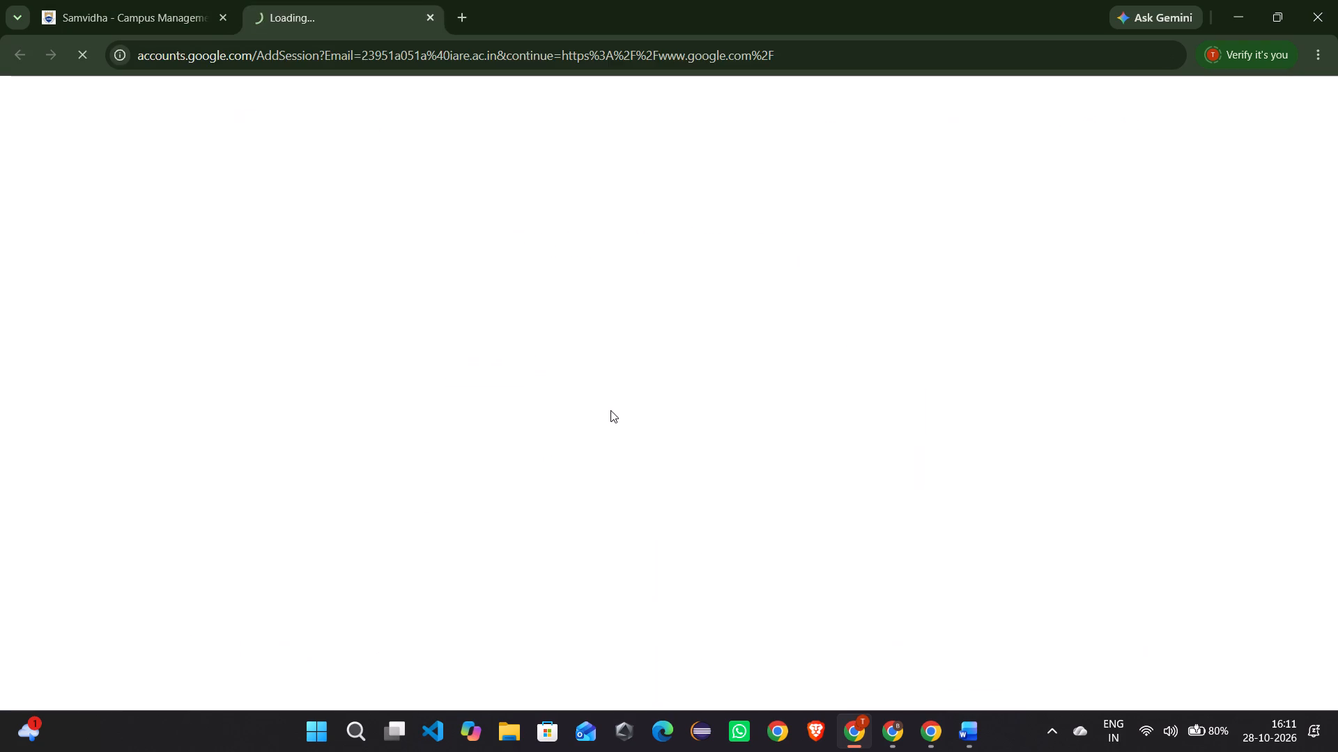